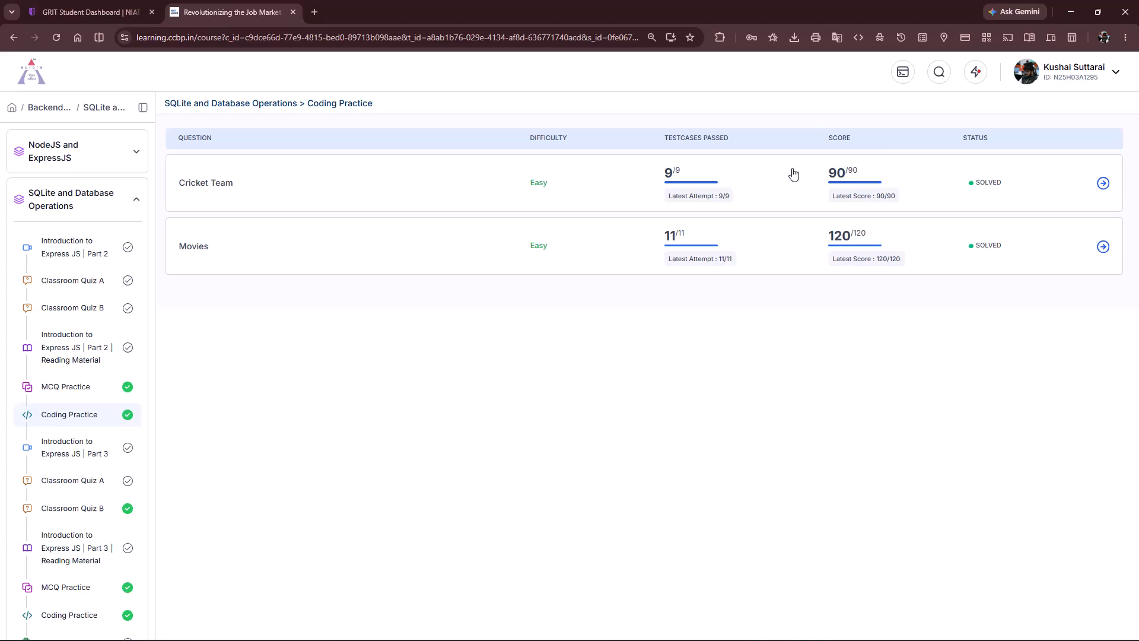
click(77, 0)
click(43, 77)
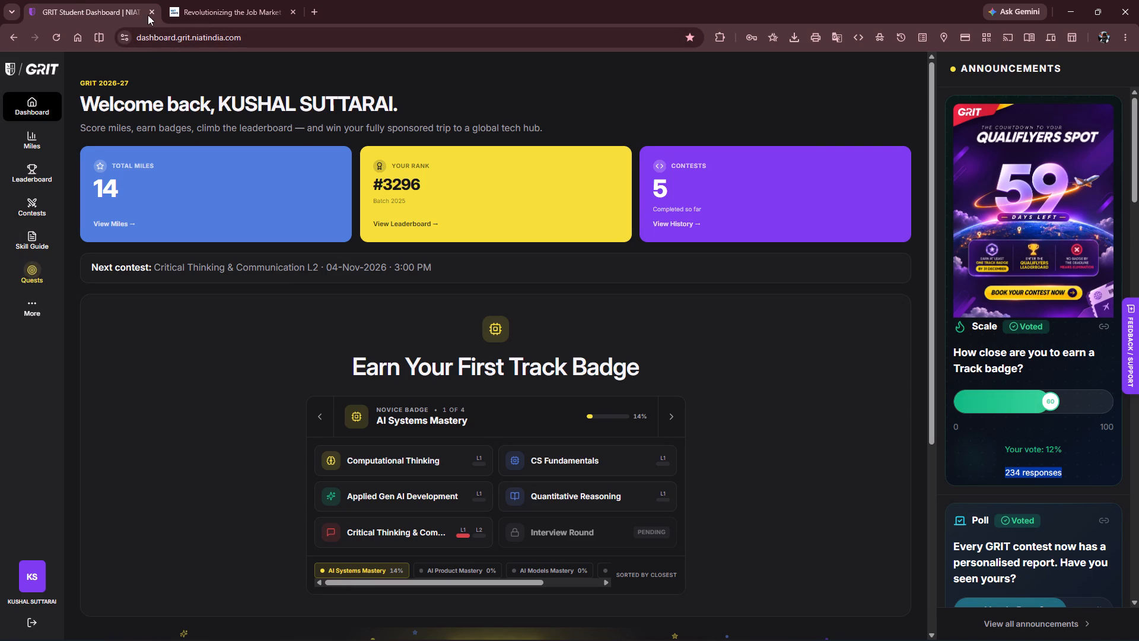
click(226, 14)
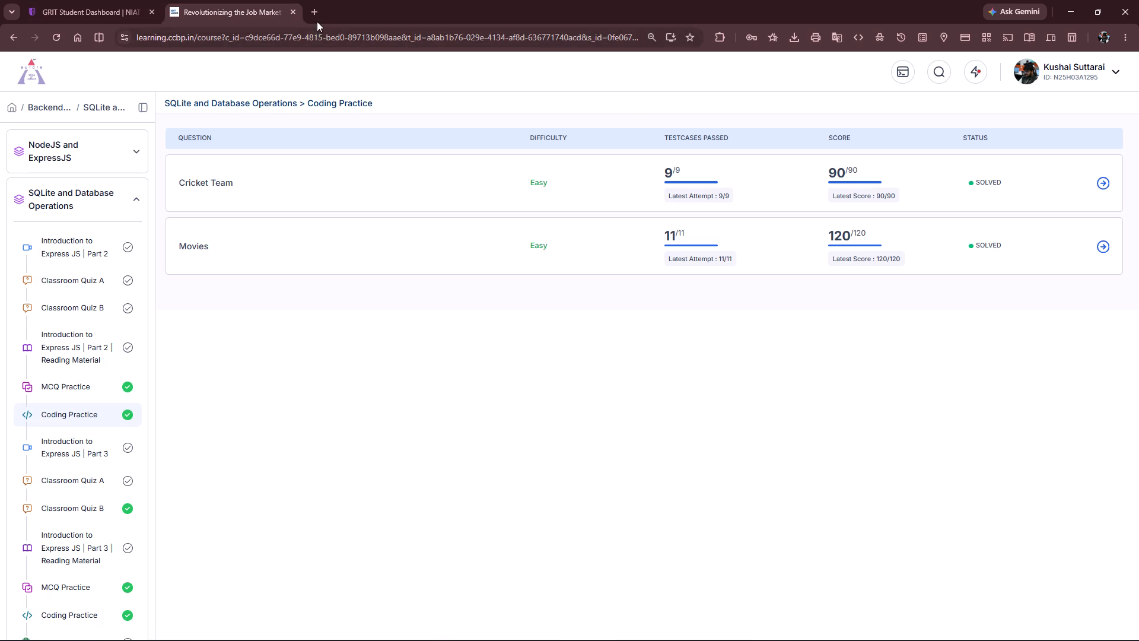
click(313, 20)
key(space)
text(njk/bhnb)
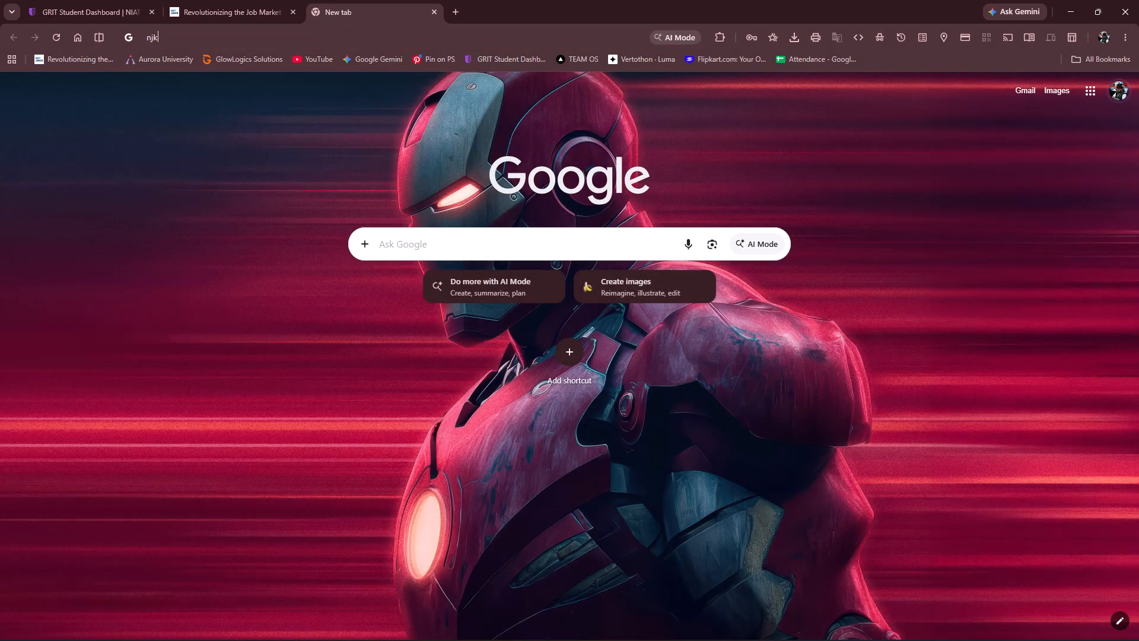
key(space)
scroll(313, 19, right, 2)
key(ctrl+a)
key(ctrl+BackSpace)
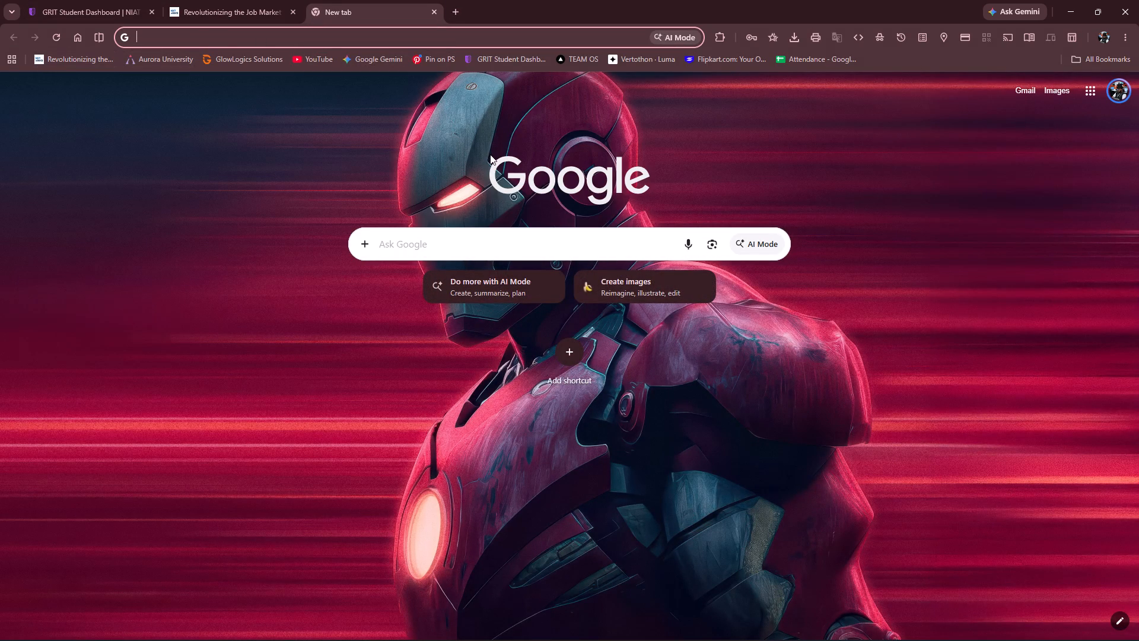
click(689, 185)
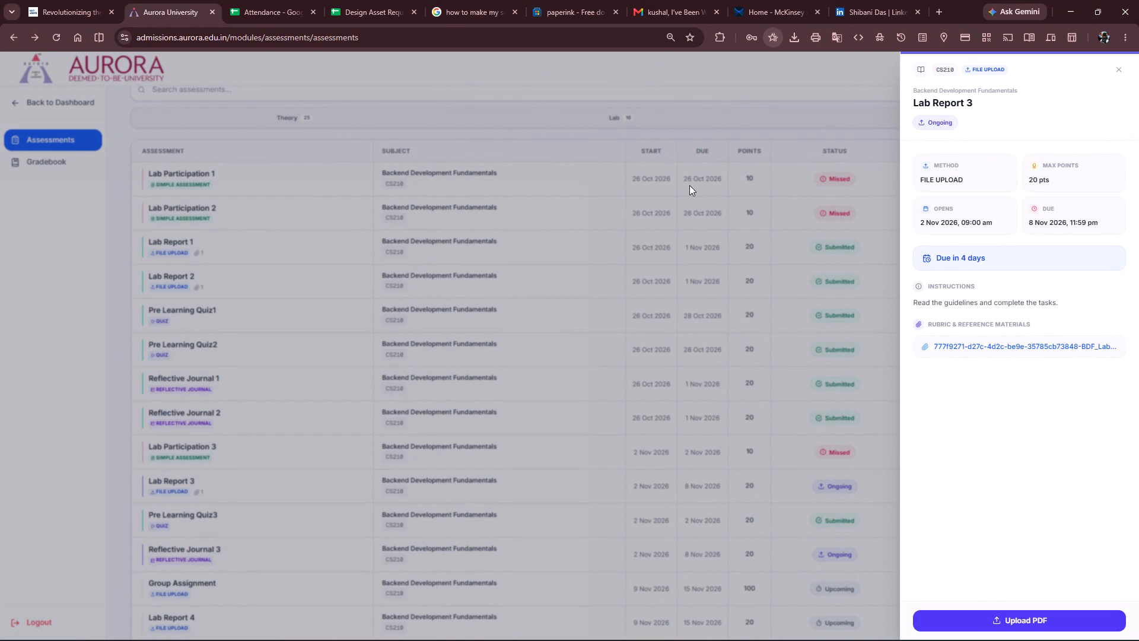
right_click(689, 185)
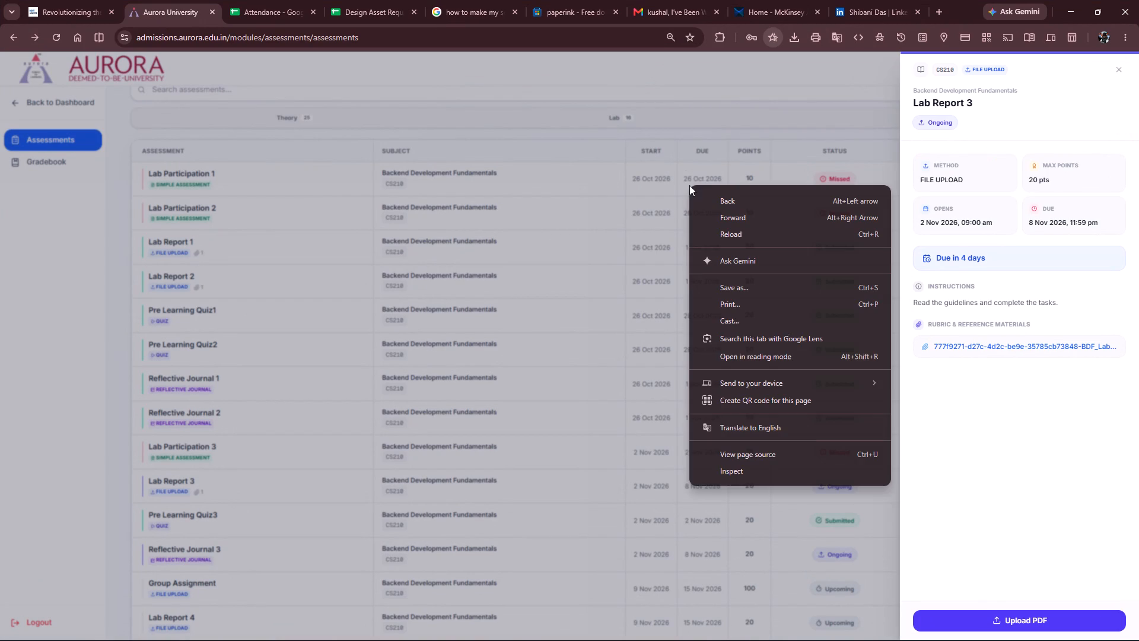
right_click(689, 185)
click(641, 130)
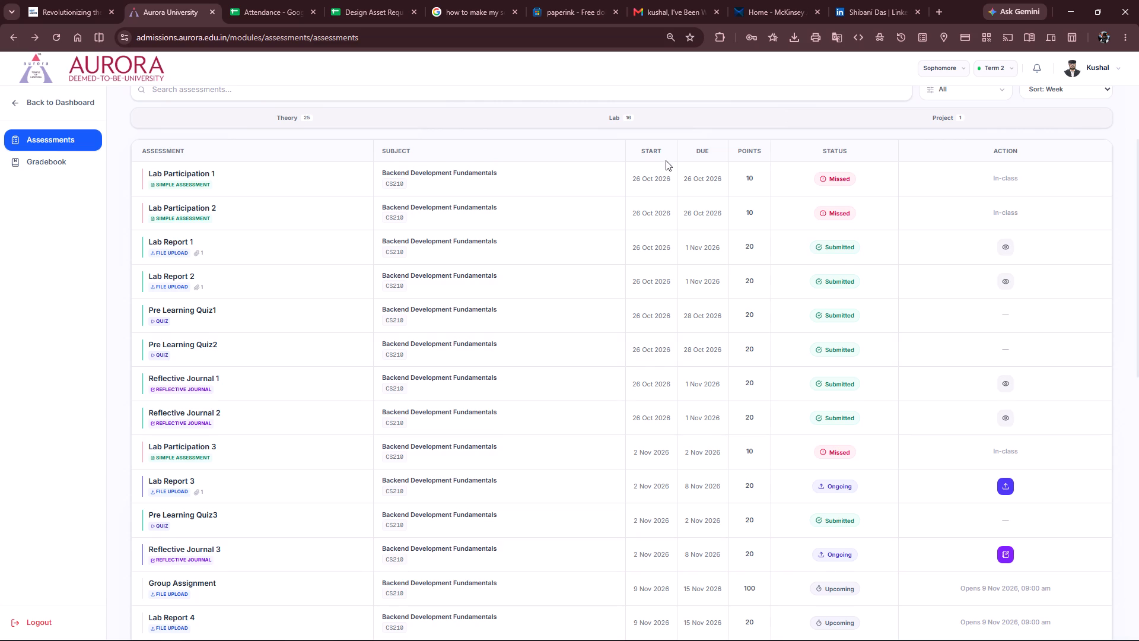
In the Attendance spreadsheet, merge the Registration No row on Sheet2 across A4:Z4, keeping only the first value.
click(322, 0)
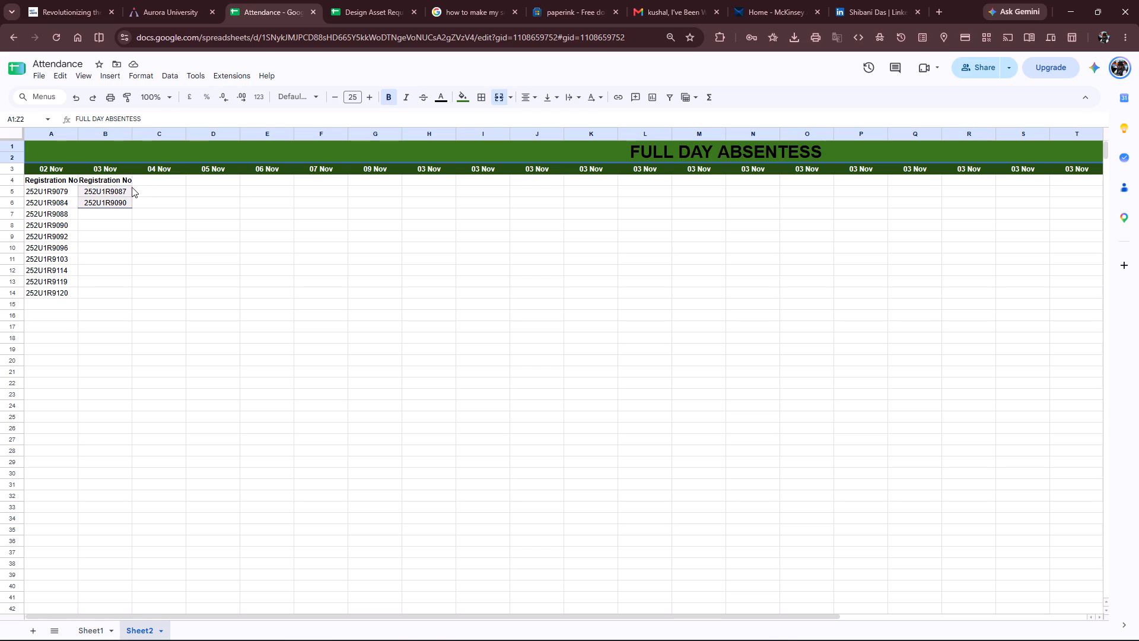
click(62, 177)
key(ctrl+shift+Right)
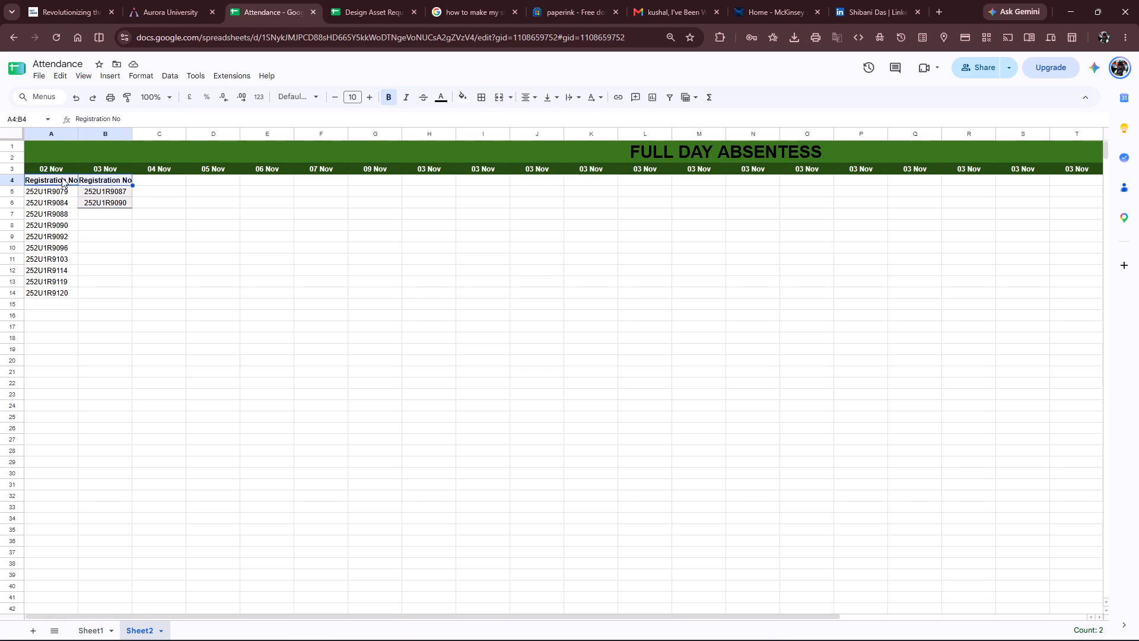
key(ctrl+shift+Right)
key(ctrl+shift+Right)
key(ctrl+shift+Right)
key(ctrl+shift+Right)
key(ctrl+shift+Right)
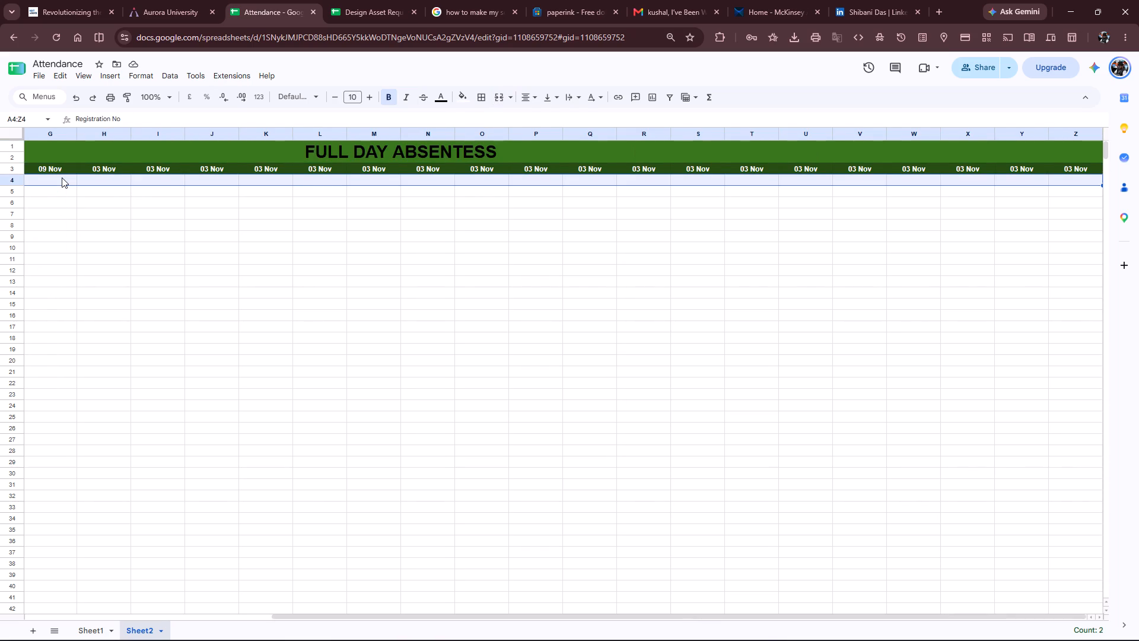
scroll(62, 177, right, 11)
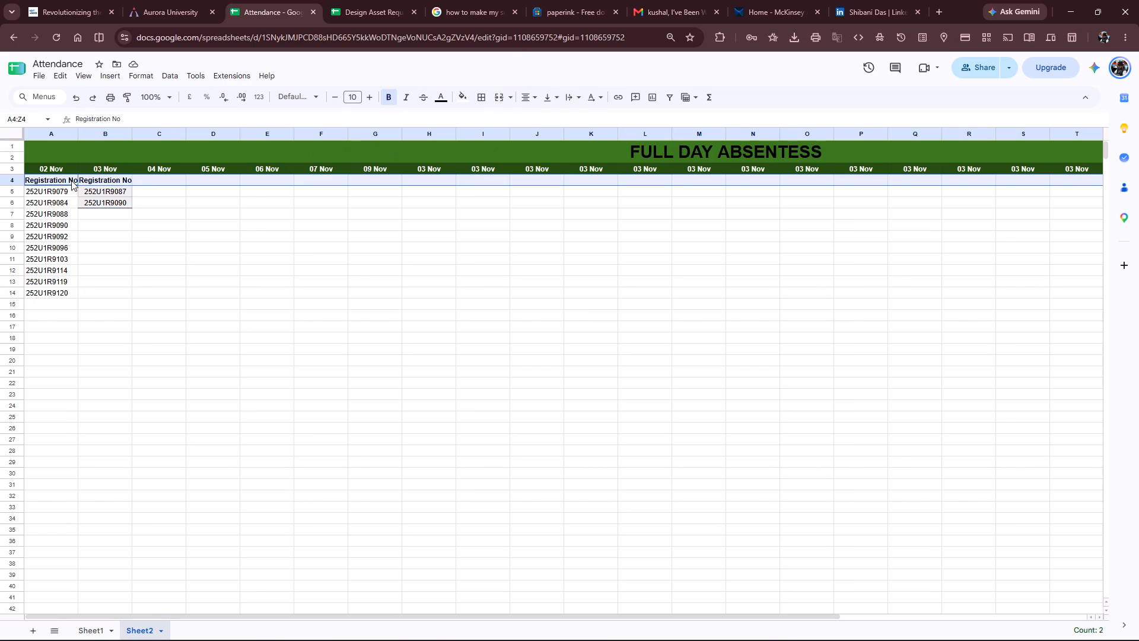
click(505, 101)
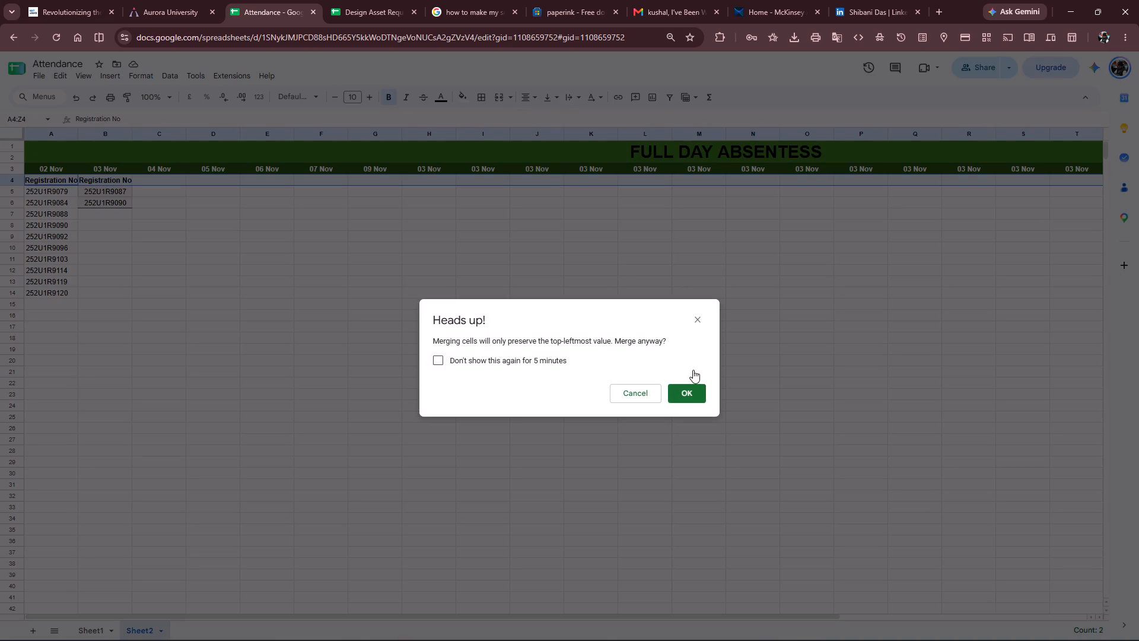
click(691, 388)
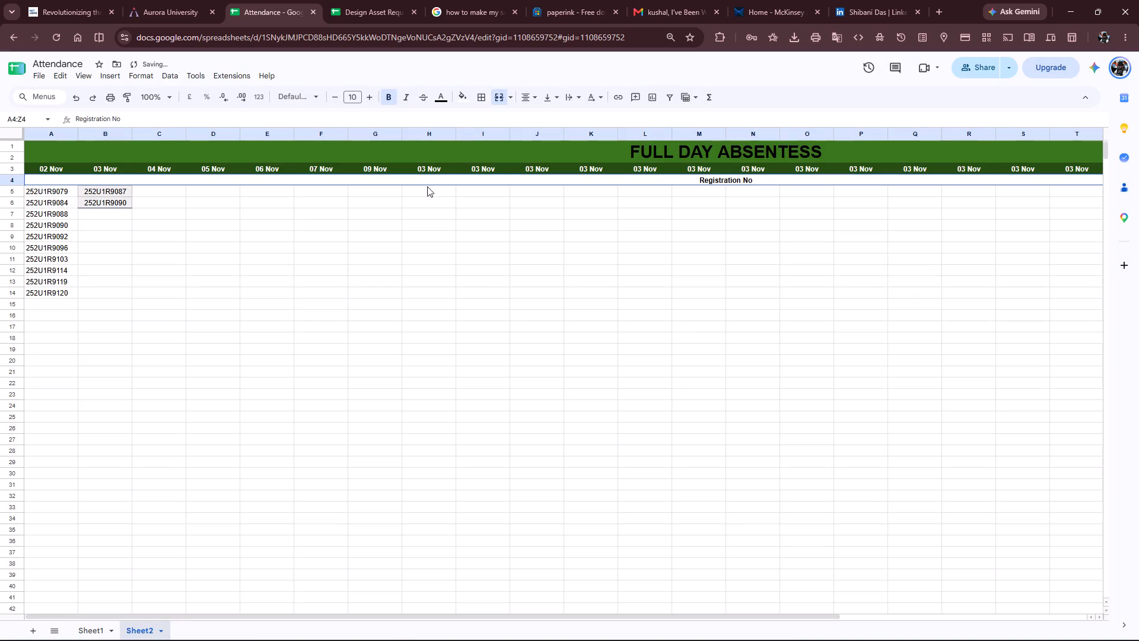
Set the font size of the merged Registration No header in row 4 to 9.
scroll(720, 177, left, 6)
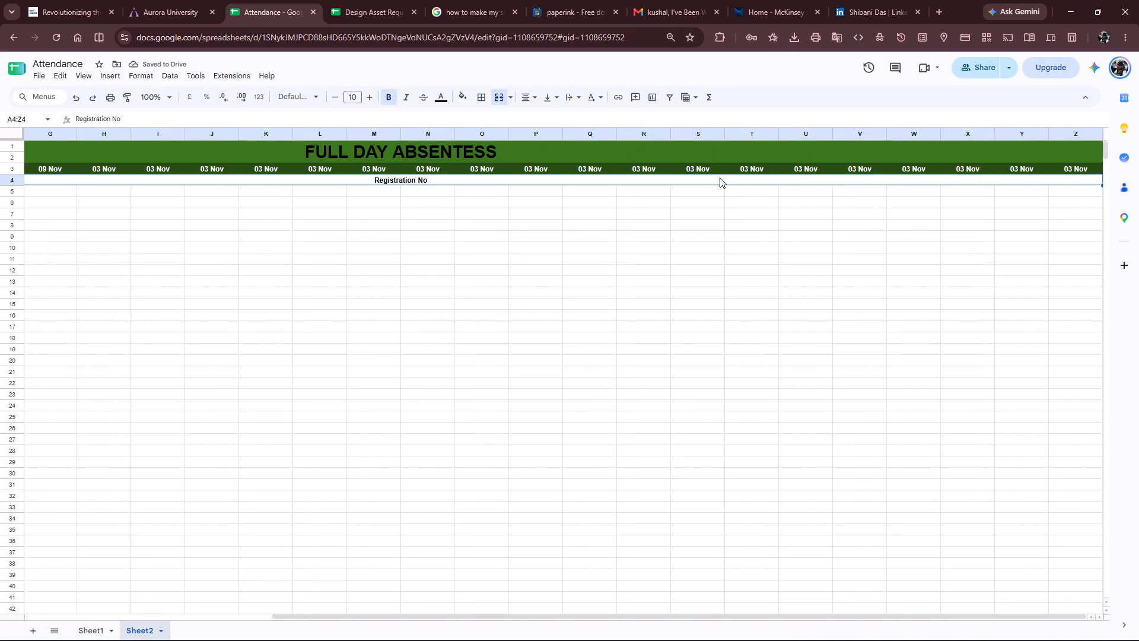
scroll(720, 177, left, 1)
double_click(409, 181)
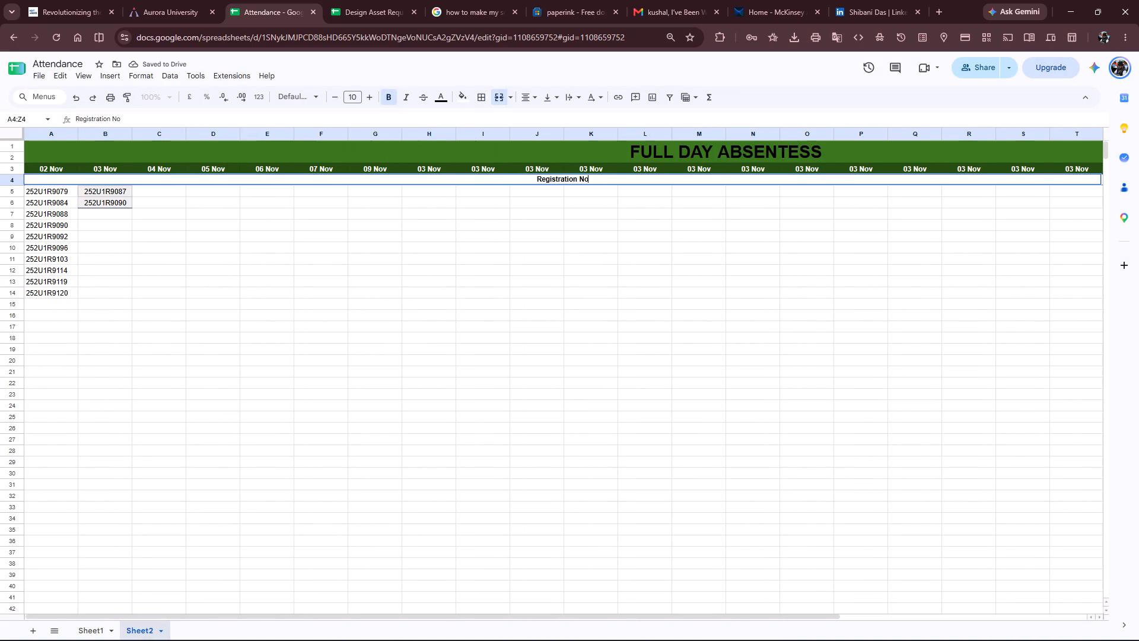
triple_click(369, 103)
triple_click(369, 103)
double_click(369, 103)
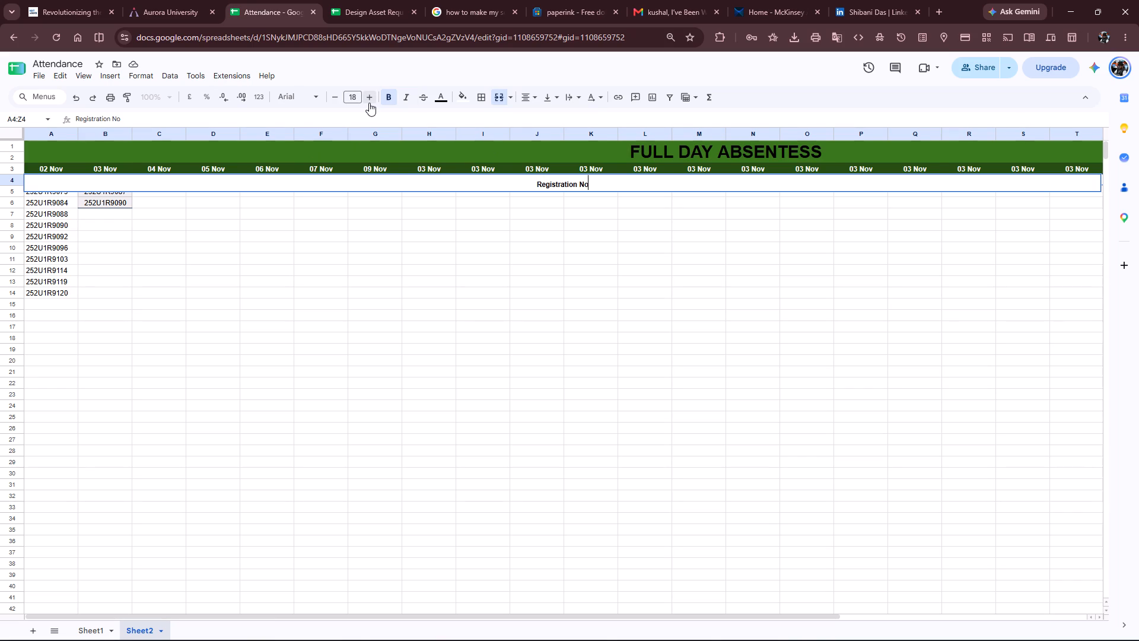
double_click(338, 101)
double_click(338, 101)
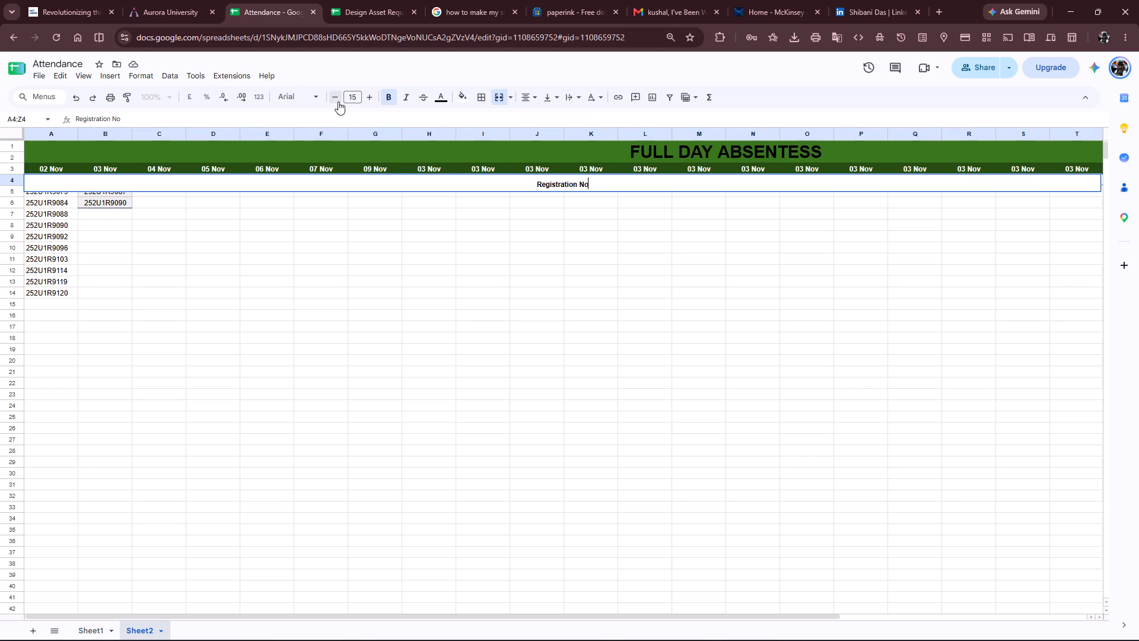
triple_click(338, 101)
key(ctrl+z)
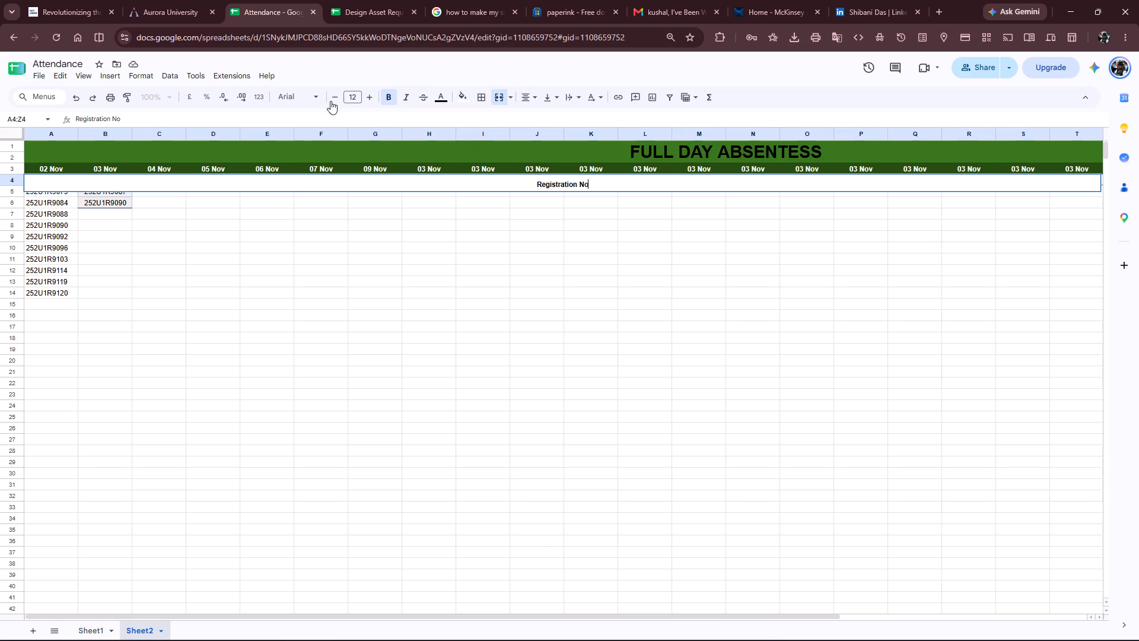
click(332, 99)
drag(596, 185, 520, 185)
click(330, 98)
click(492, 223)
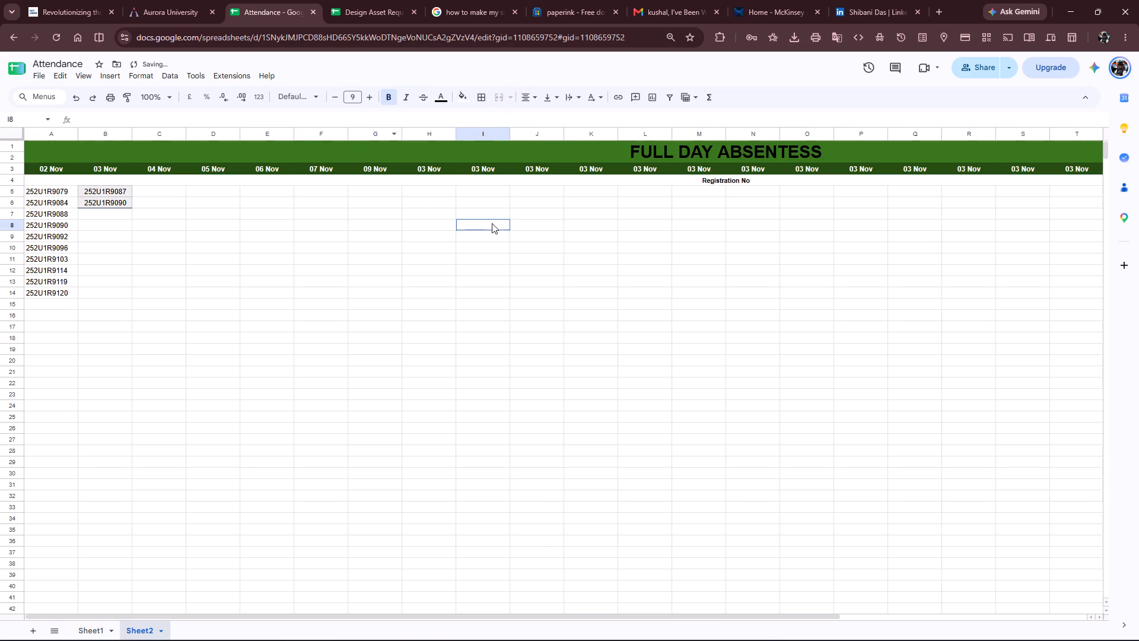
Fill the merged Registration No header row with a medium green, lighter than the date row above it.
click(688, 181)
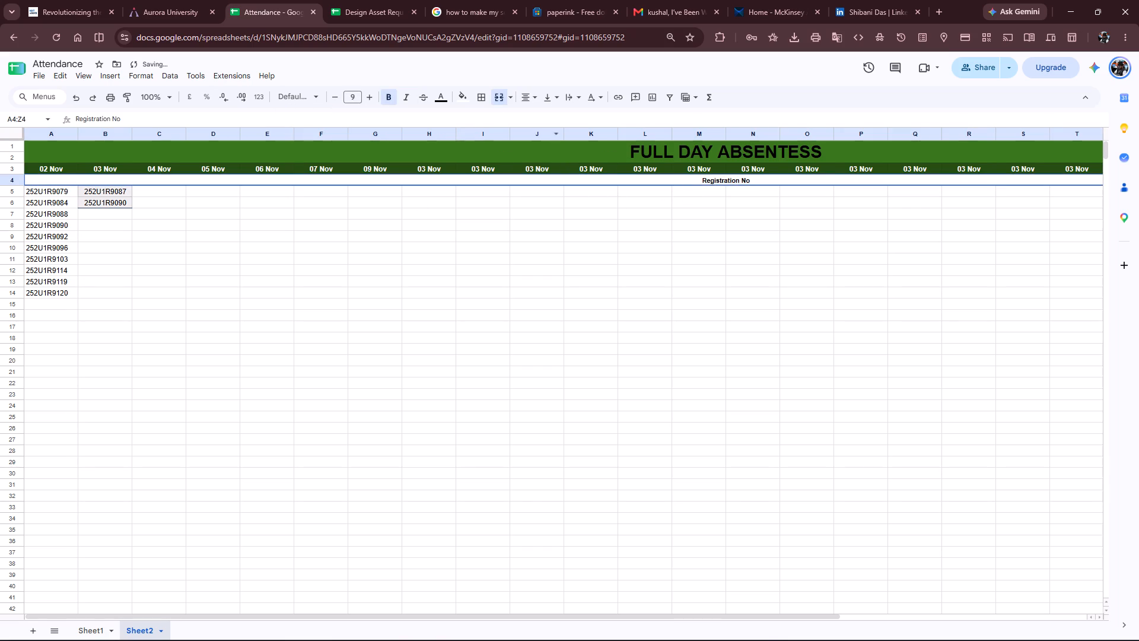
click(466, 97)
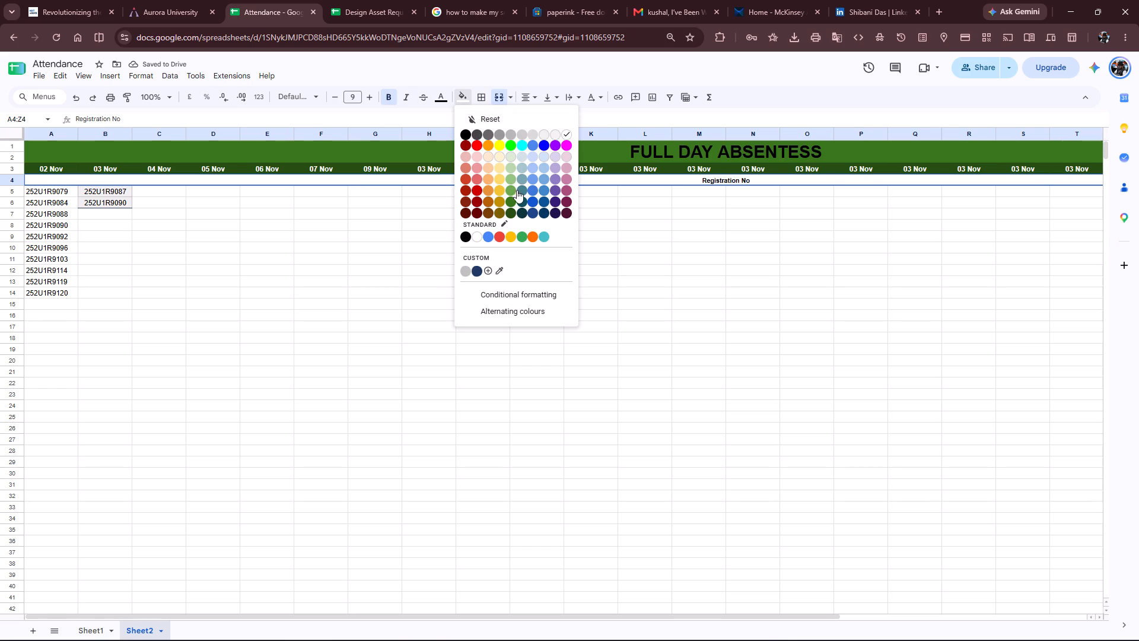
click(512, 189)
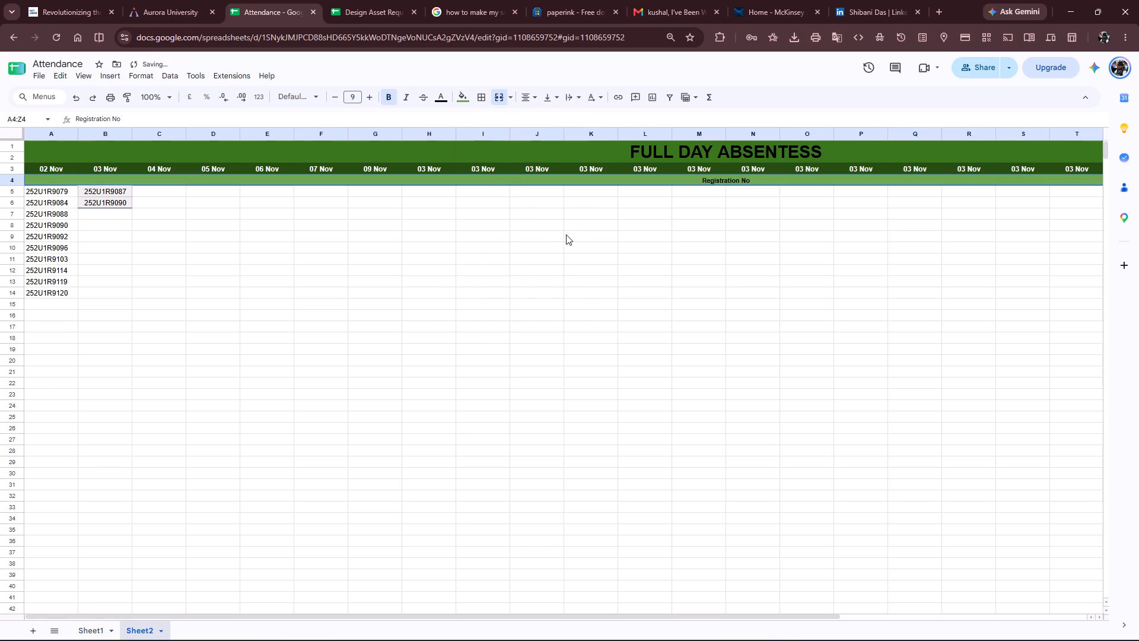
click(566, 234)
scroll(566, 234, right, 1)
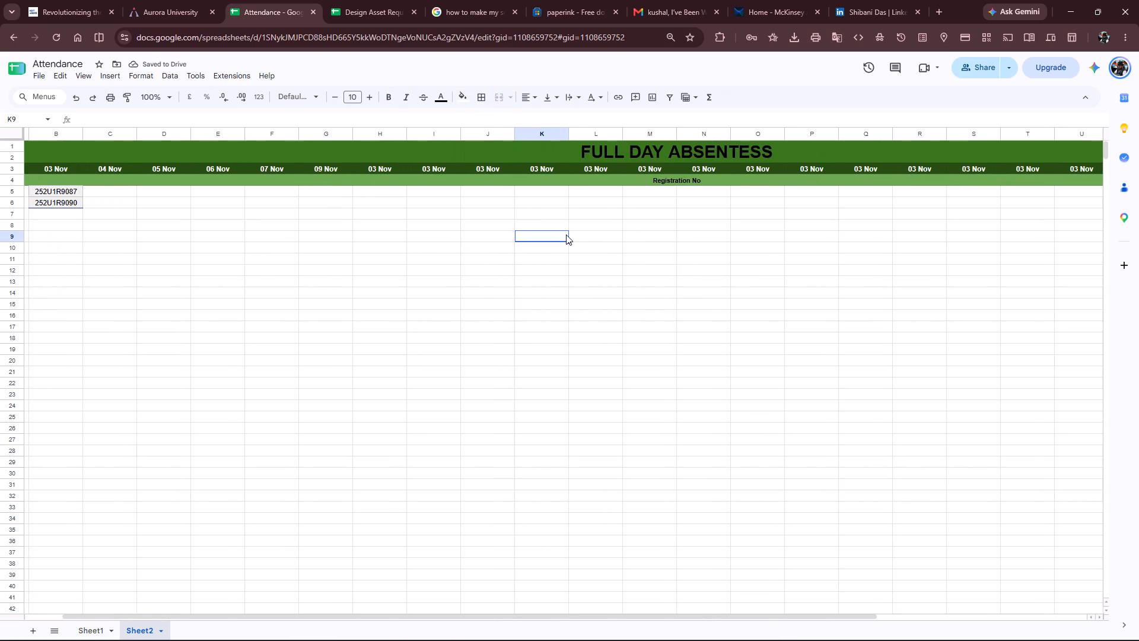
click(165, 191)
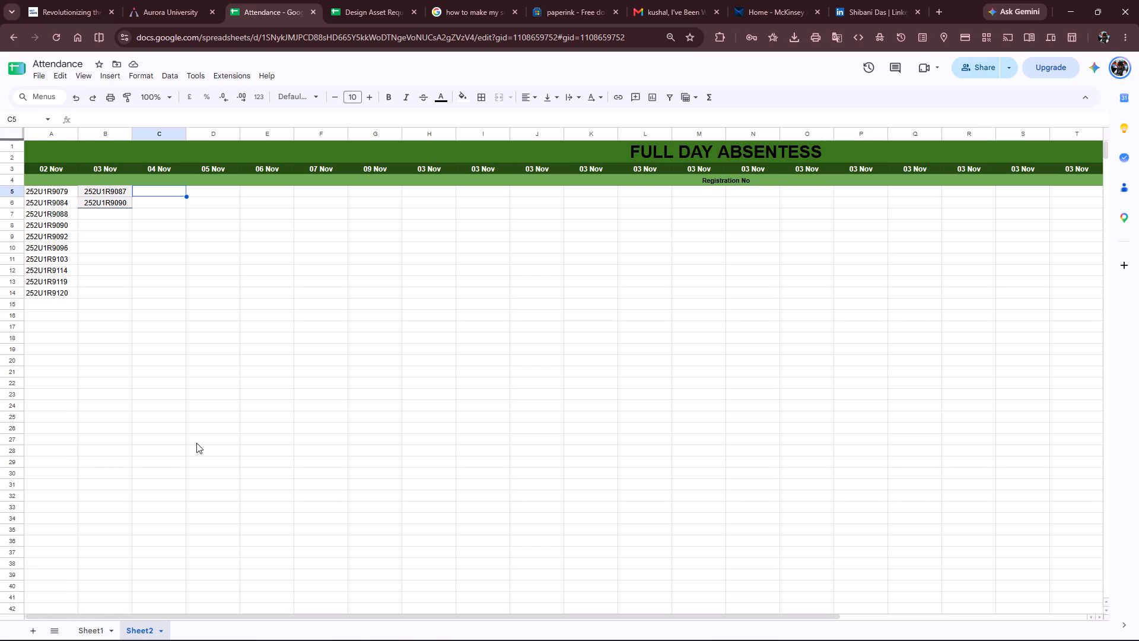
On Sheet1, set the P/A day attendance of the first student, in row 2, to A.
click(91, 629)
scroll(412, 311, up, 1)
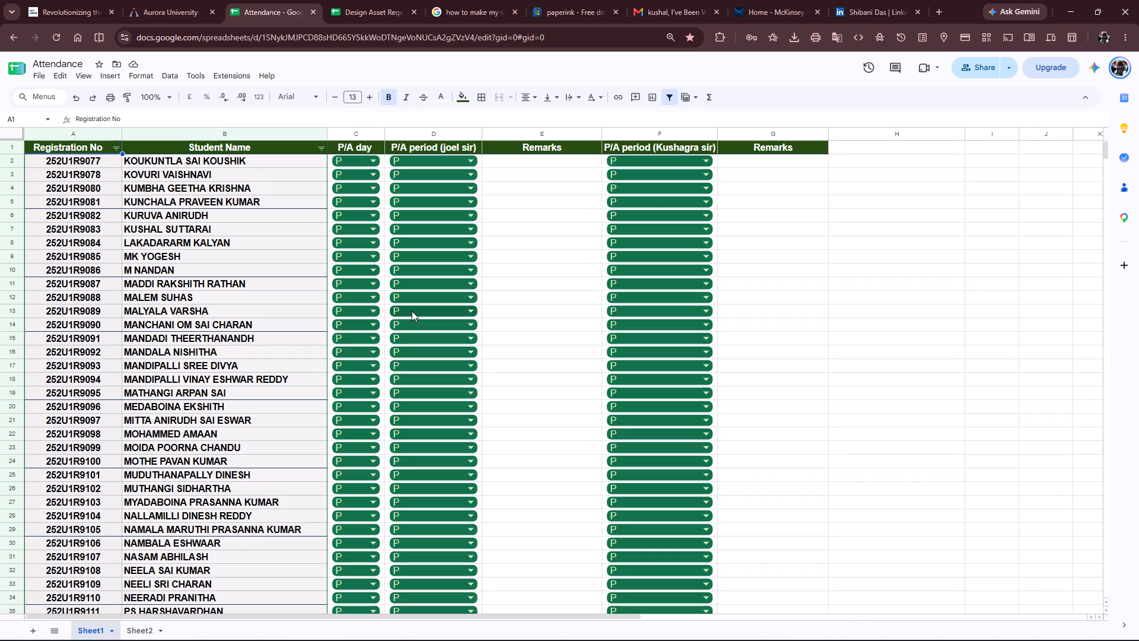
scroll(412, 311, up, 1)
click(363, 161)
click(355, 192)
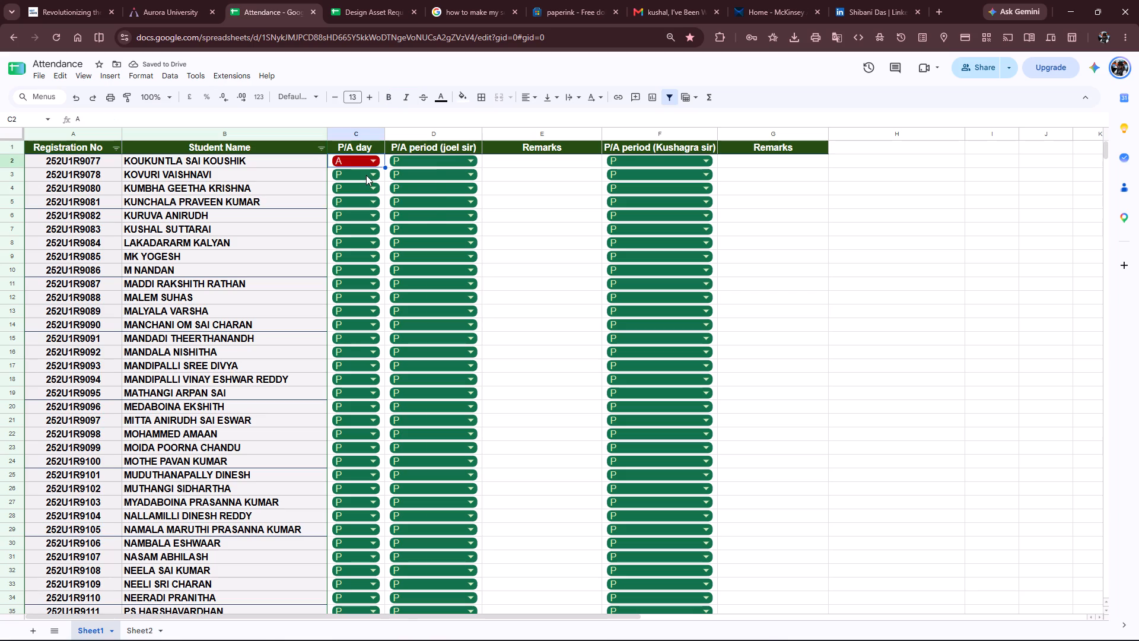
click(368, 166)
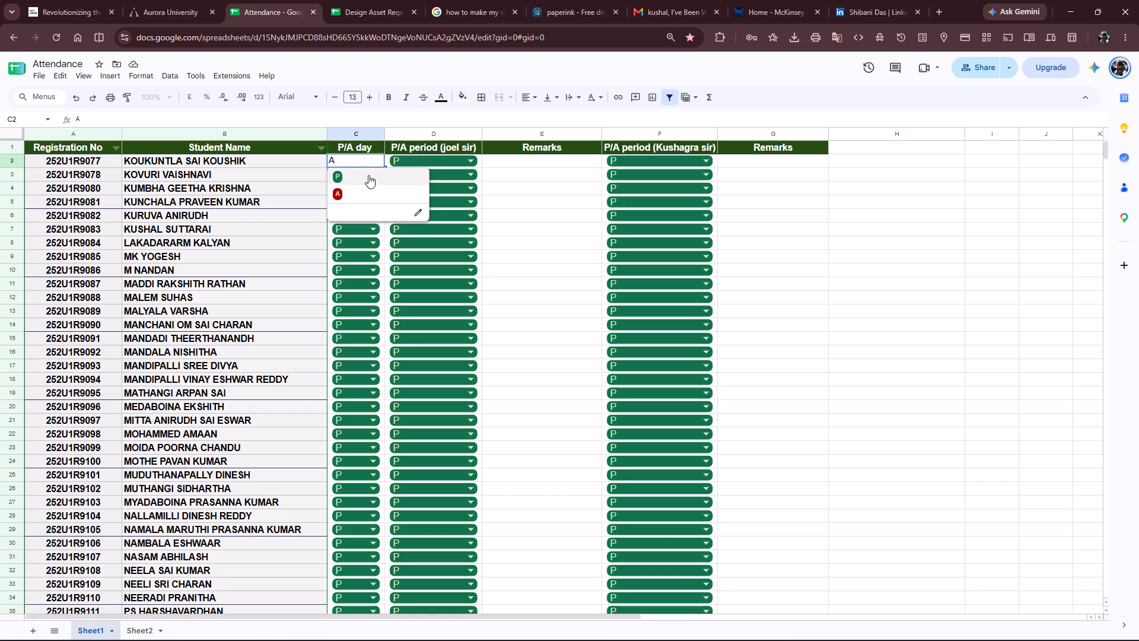
click(516, 194)
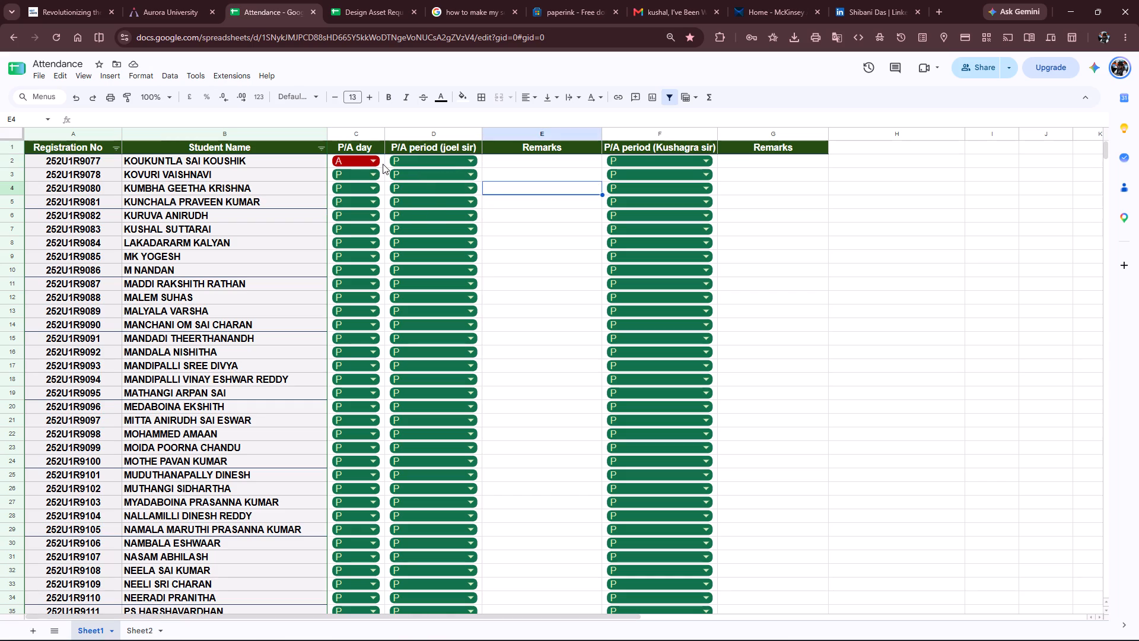
Work down the P/A day column from row 2 and set the attendance of the student in row 19 to A.
click(383, 164)
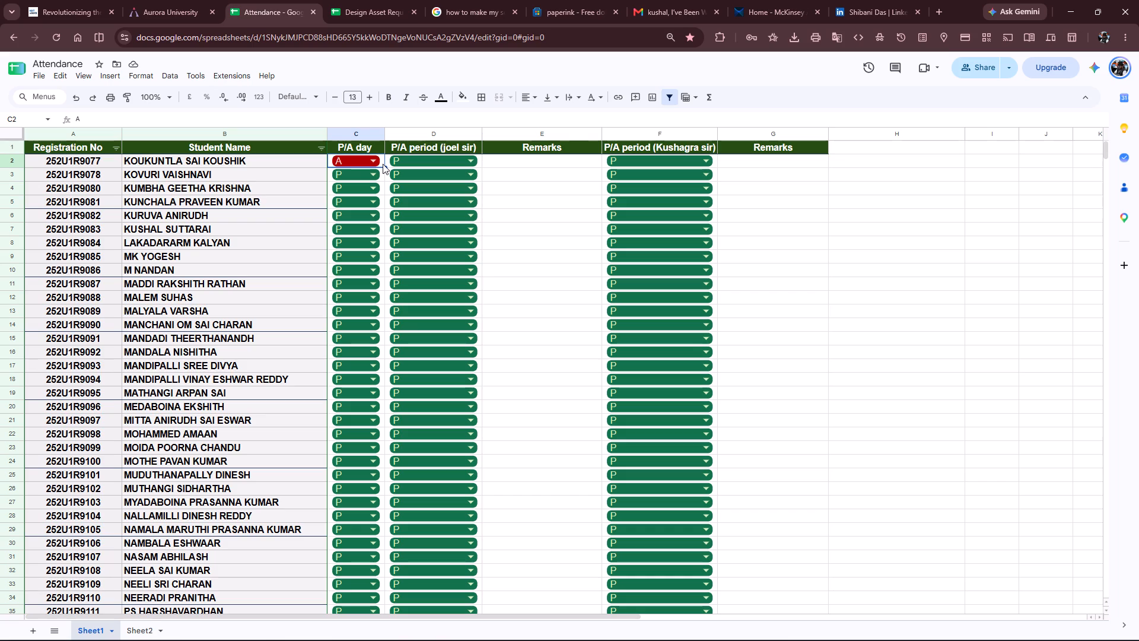
key(Down)
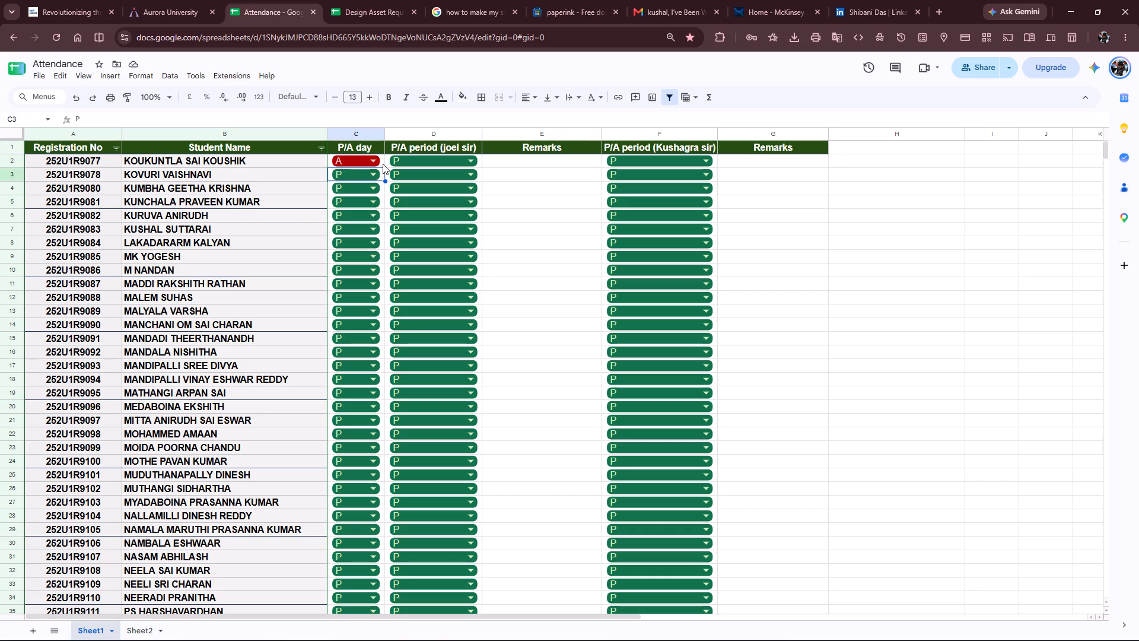
key(Down)
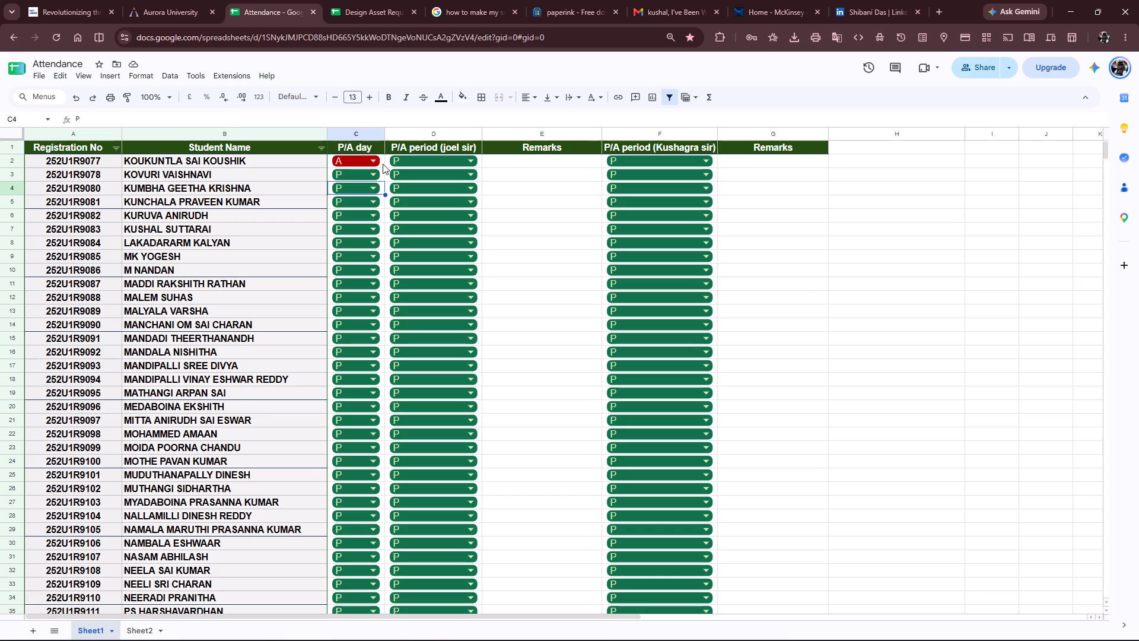
key(Down)
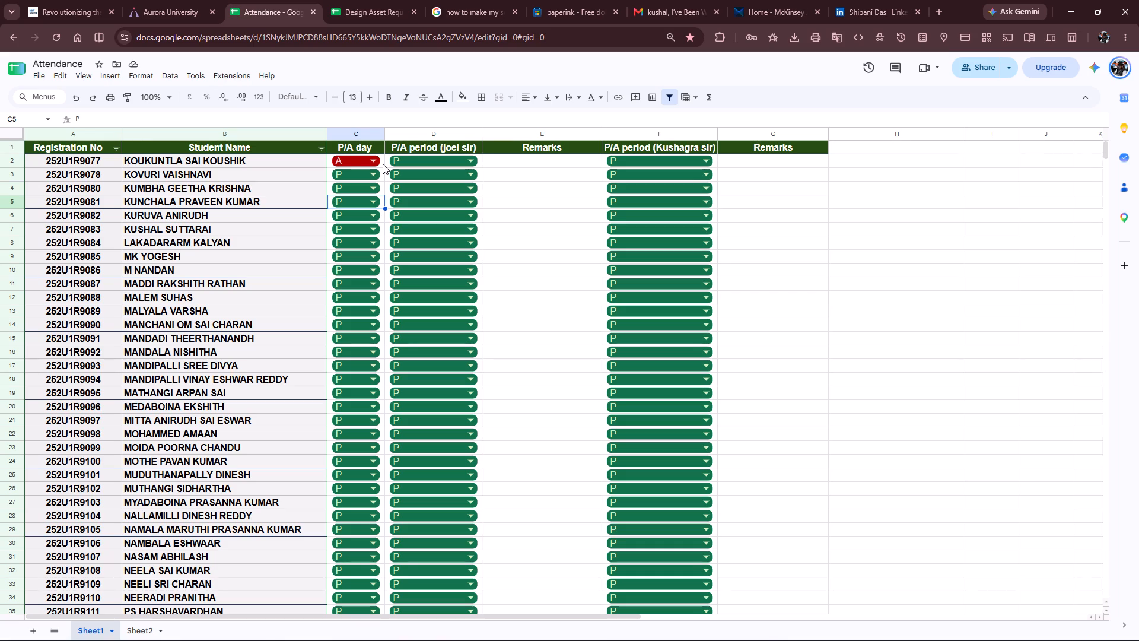
key(Down)
key(Down)
key(Down)
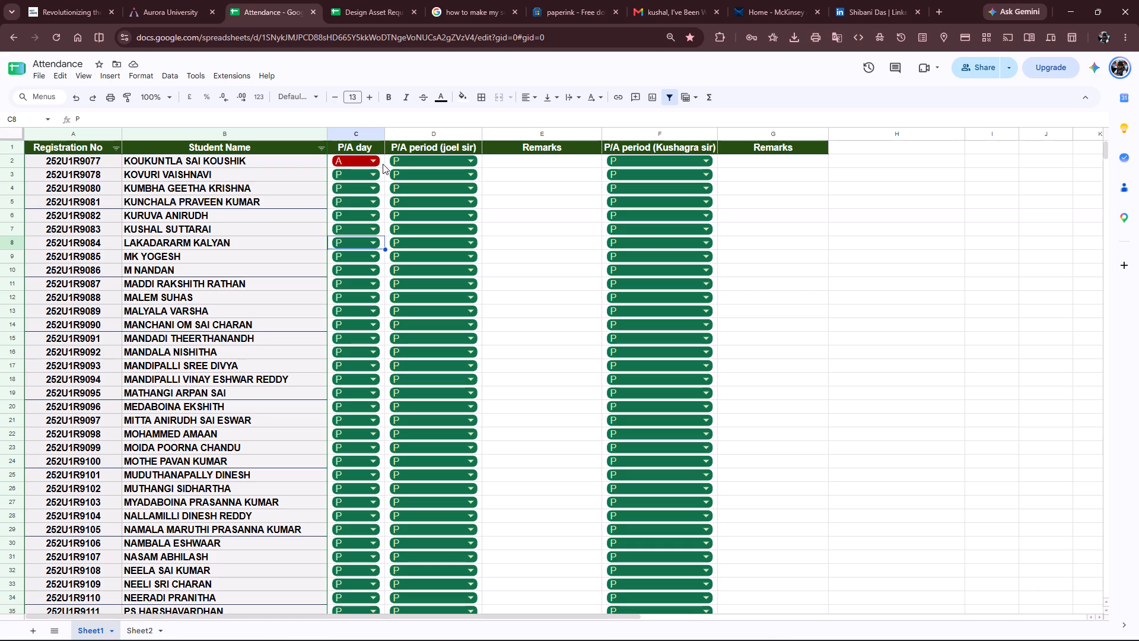
key(Down)
key(Down)
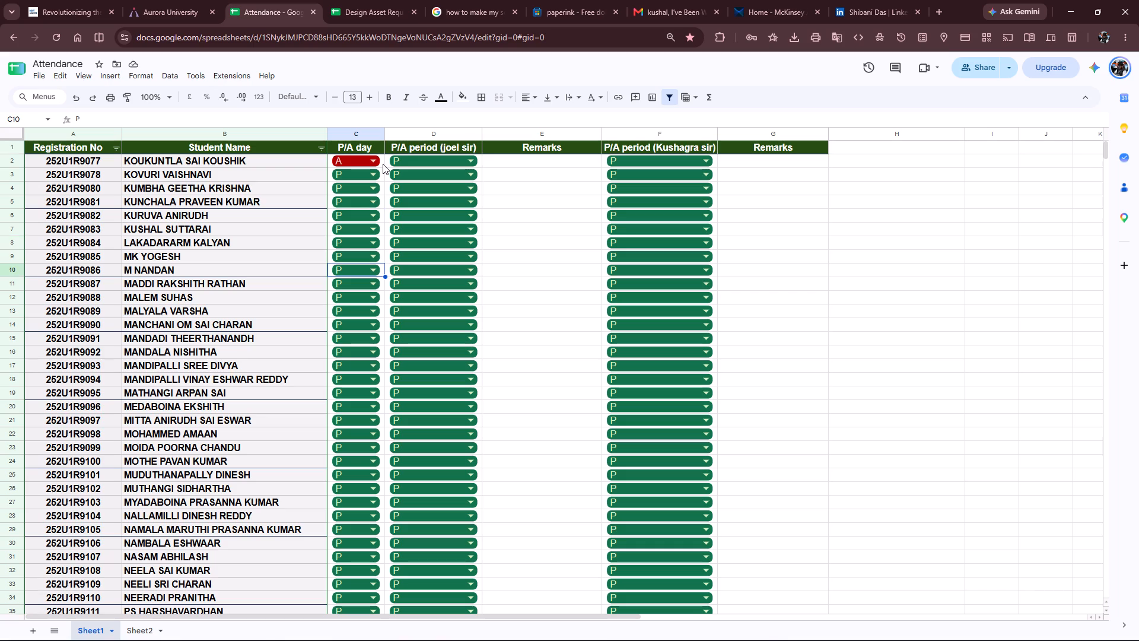
key(Down)
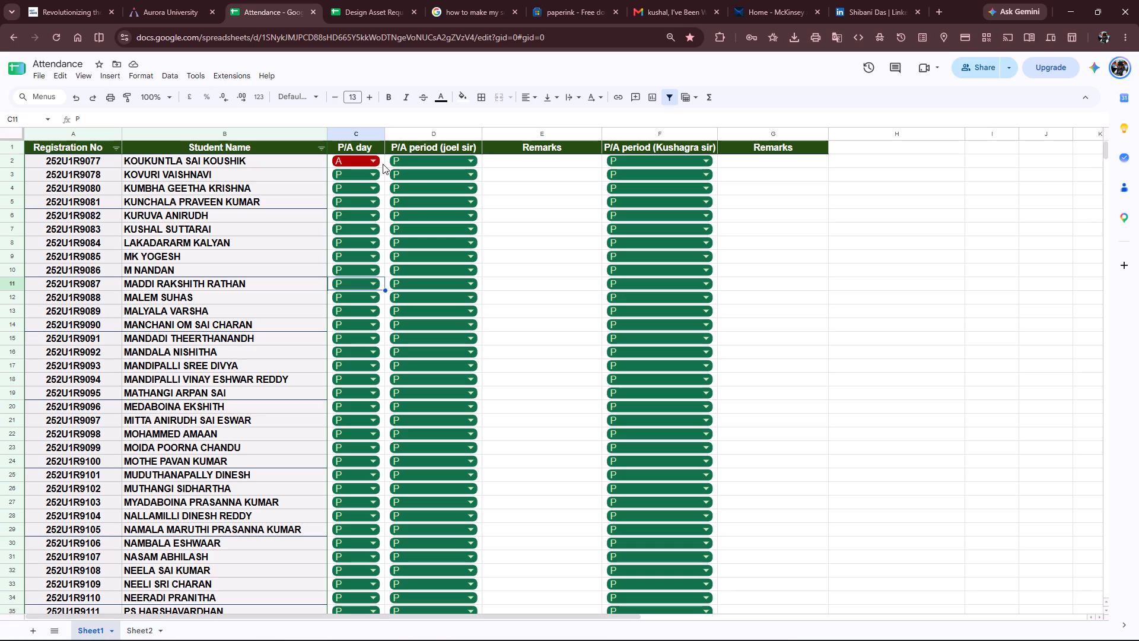
key(Down)
key(Down)
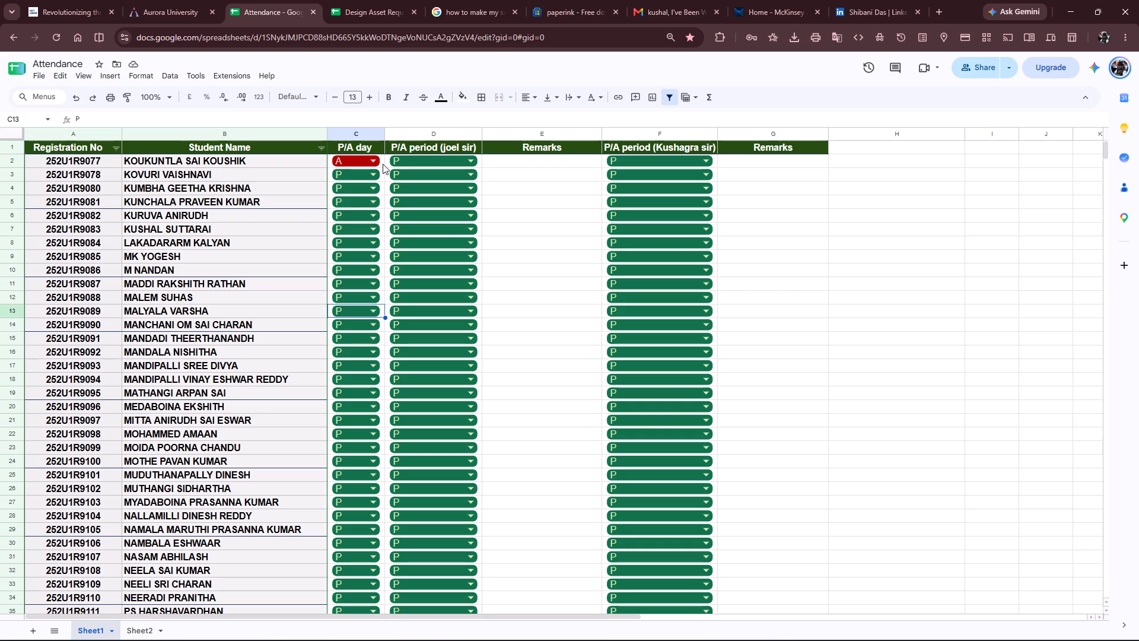
key(Down)
key(Down)
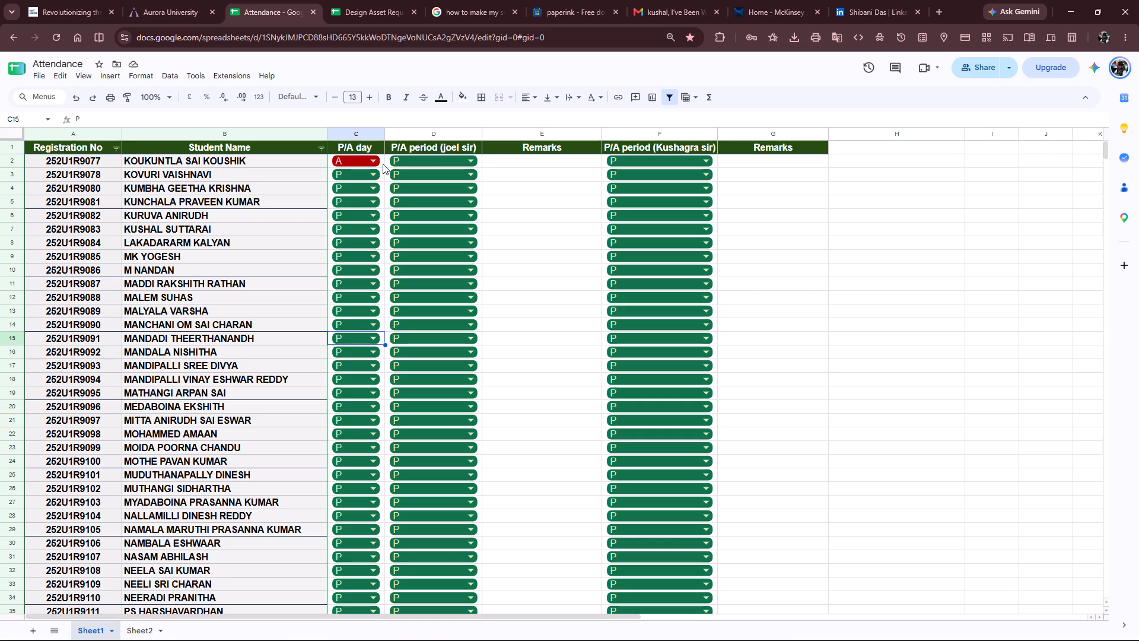
key(Down)
key(Down)
key(Down)
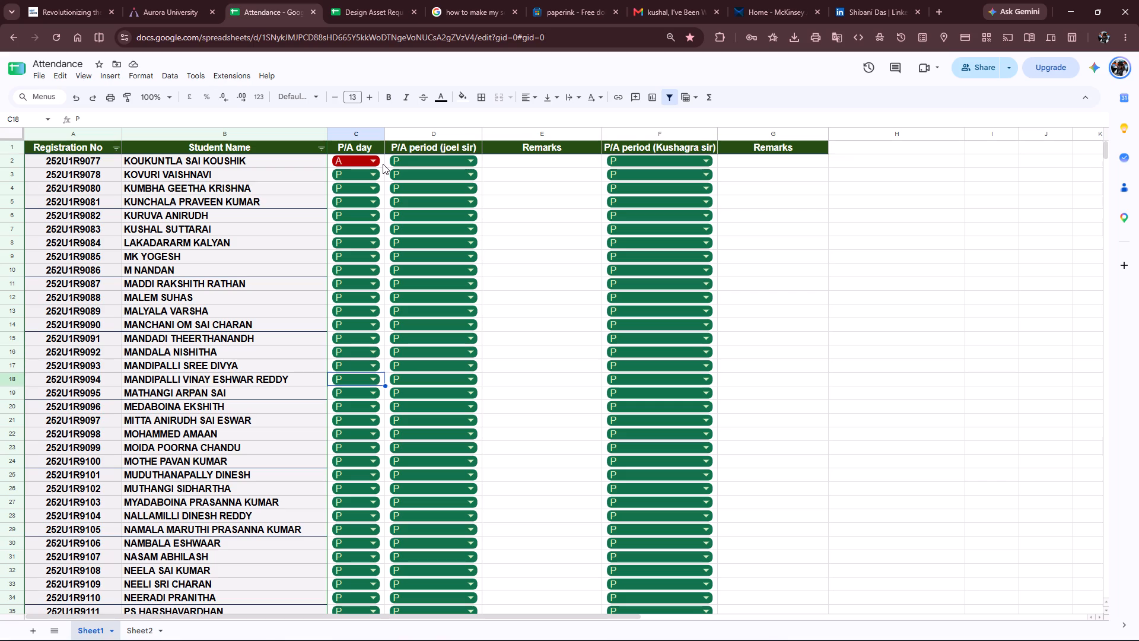
key(Down)
key(Down)
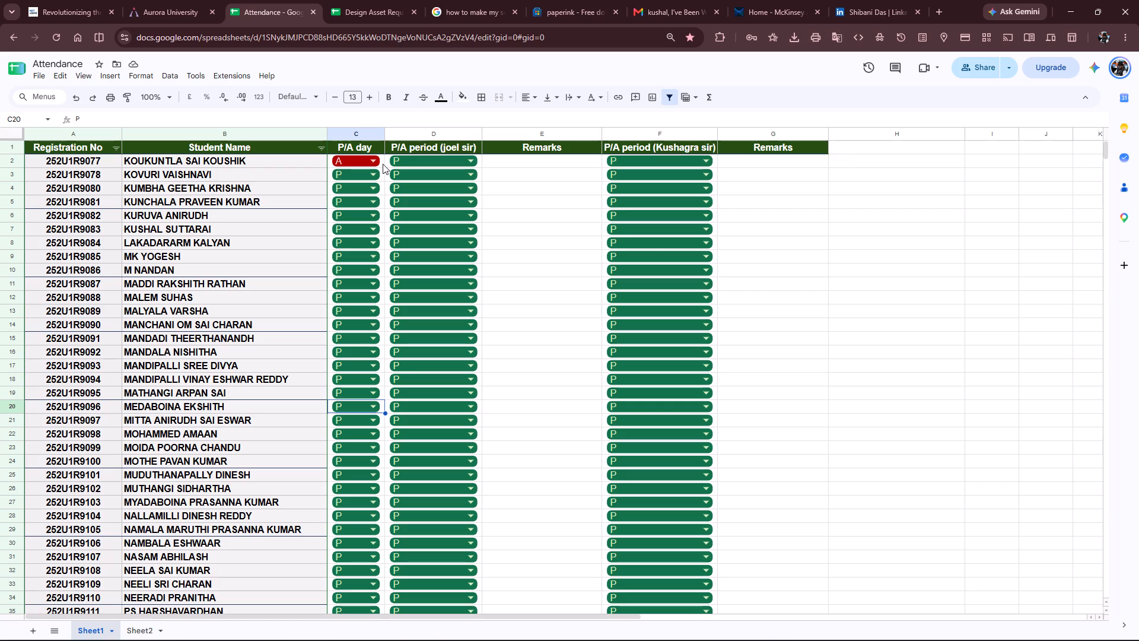
key(Up)
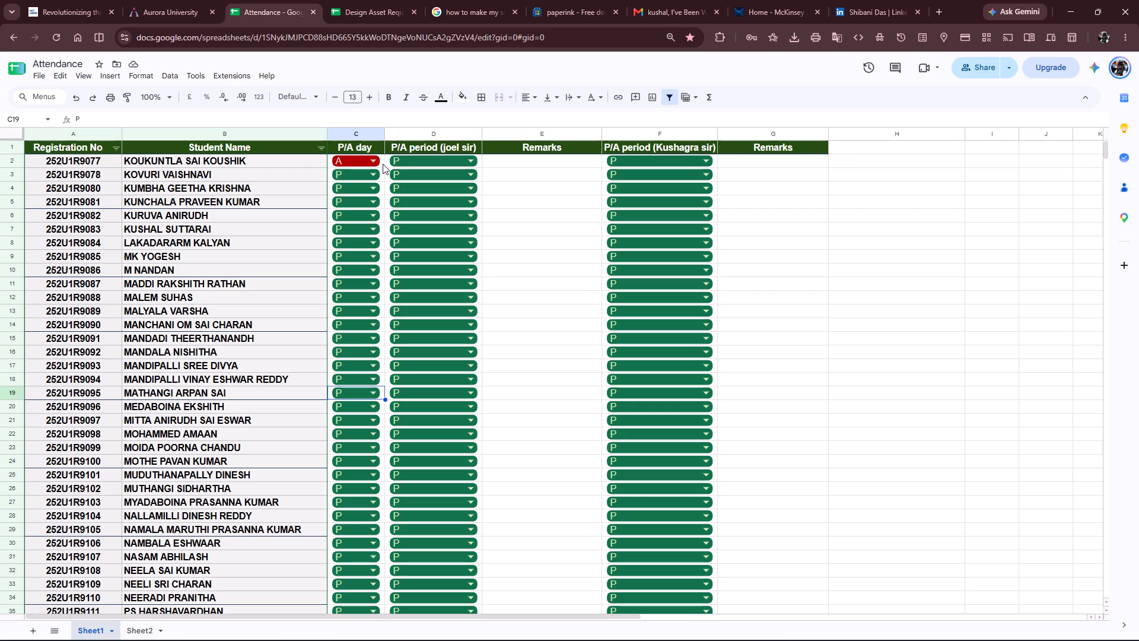
key(Return)
key(Down)
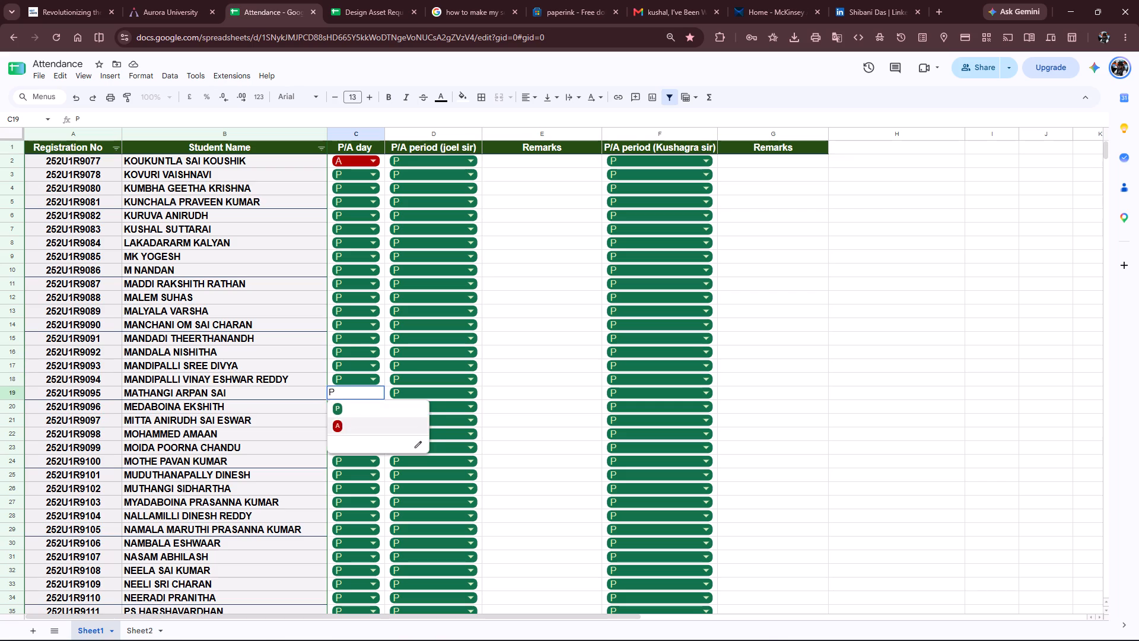
key(Return)
Continue down the P/A day column and set the attendance of the student in row 34 to A.
key(Down)
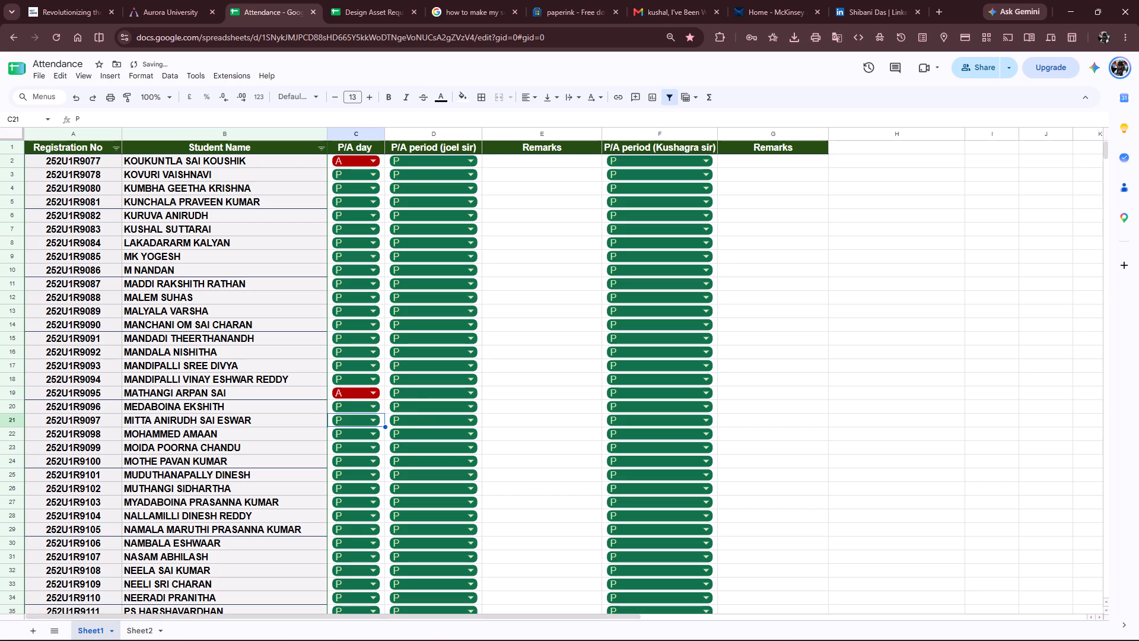
key(Down)
key(Down)
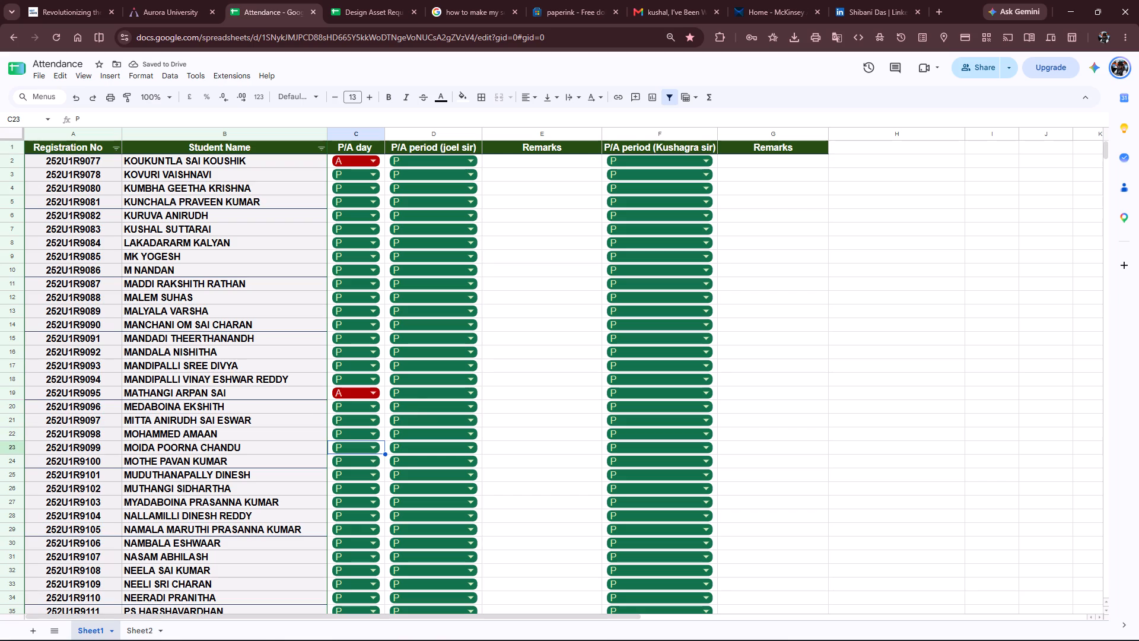
key(Down)
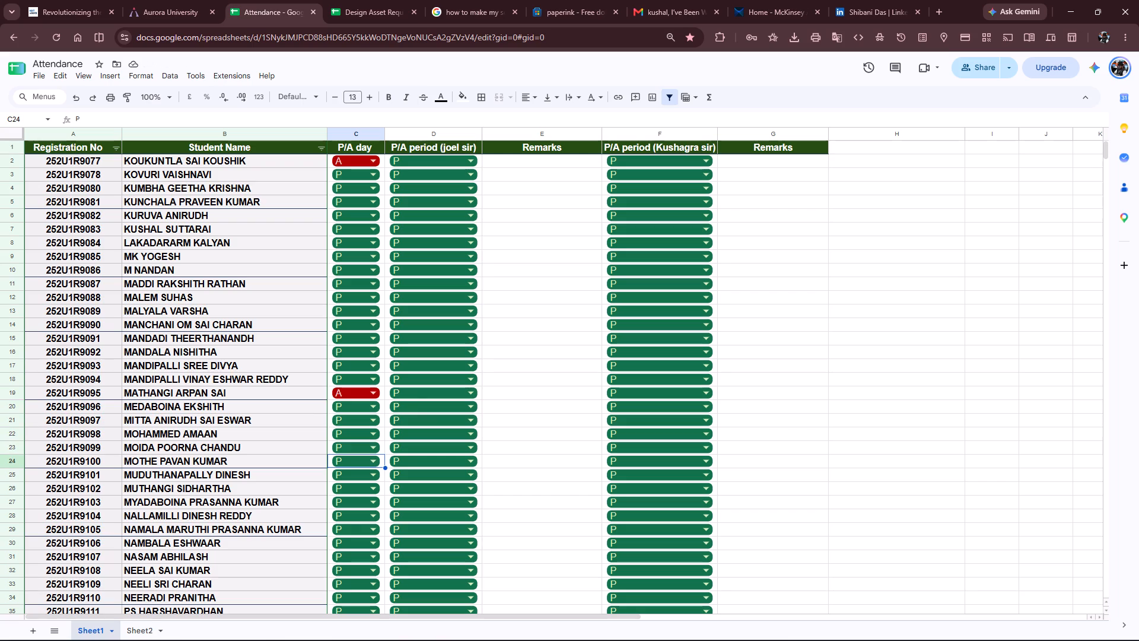
key(Down)
key(Down)
key(Down)
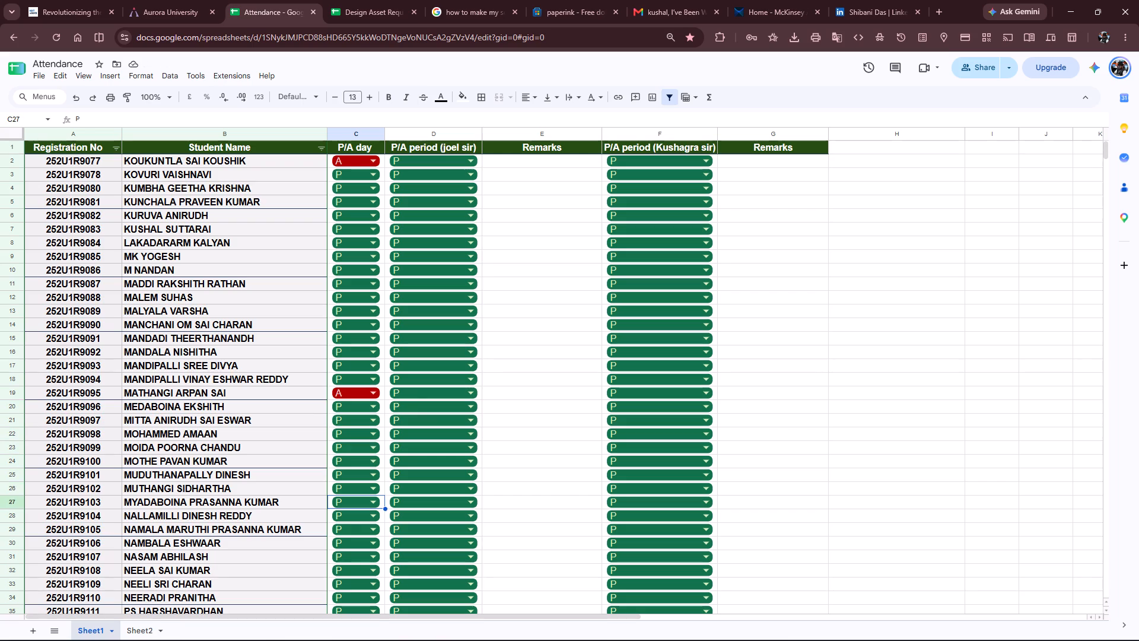
key(Down)
key(Down)
key(Down)
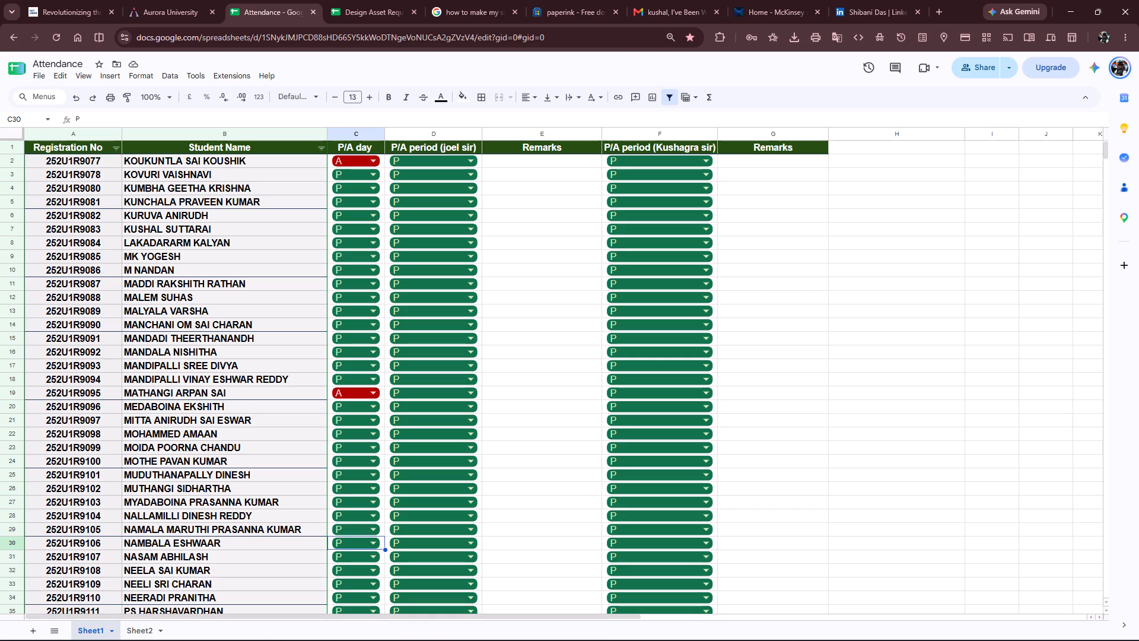
scroll(383, 164, down, 5)
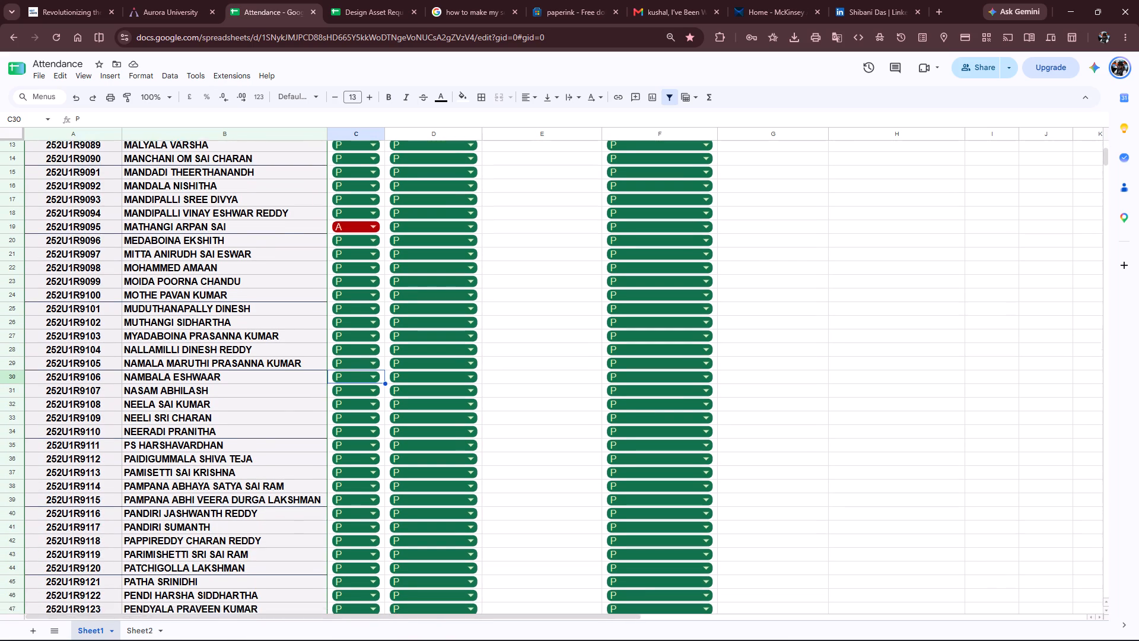
scroll(383, 164, down, 1)
key(Down)
key(Down)
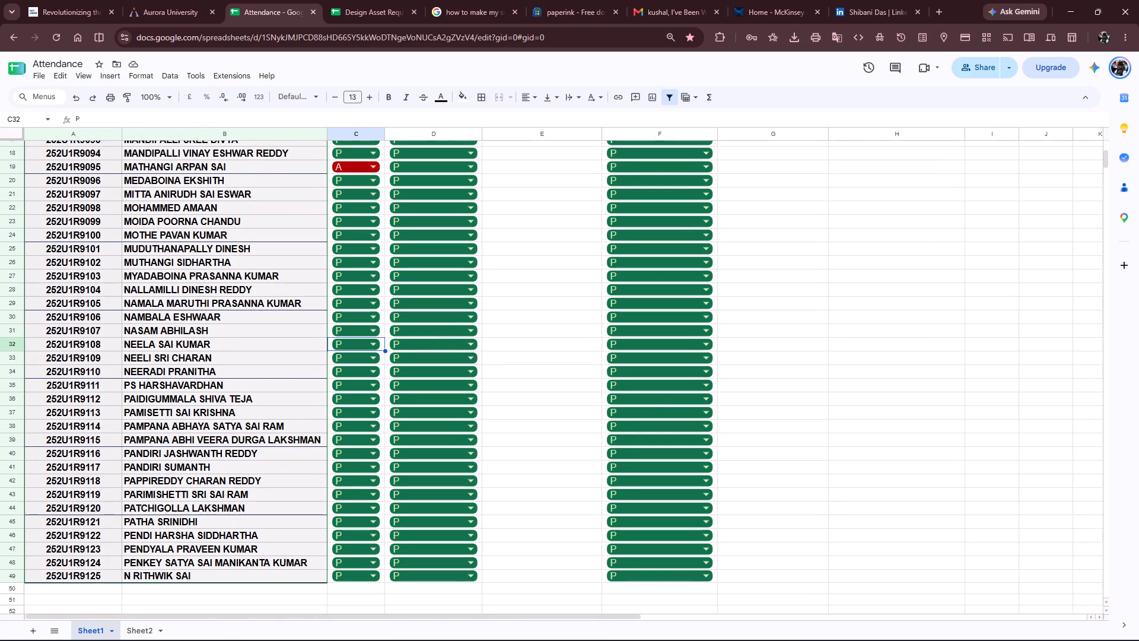
key(Down)
key(Down)
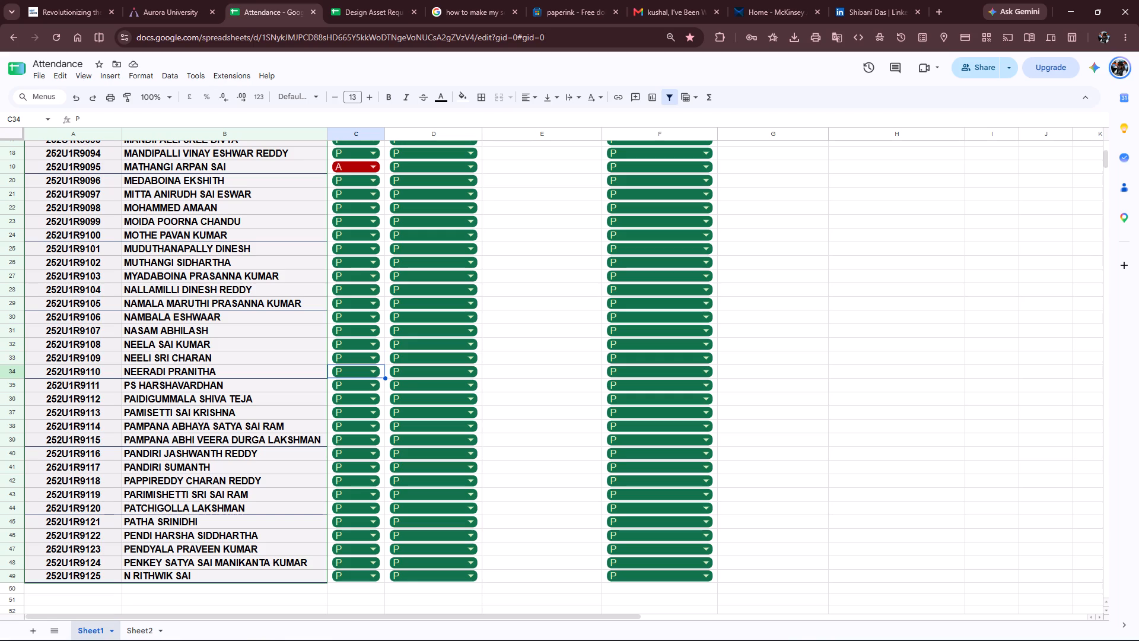
key(Return)
key(Down)
key(Return)
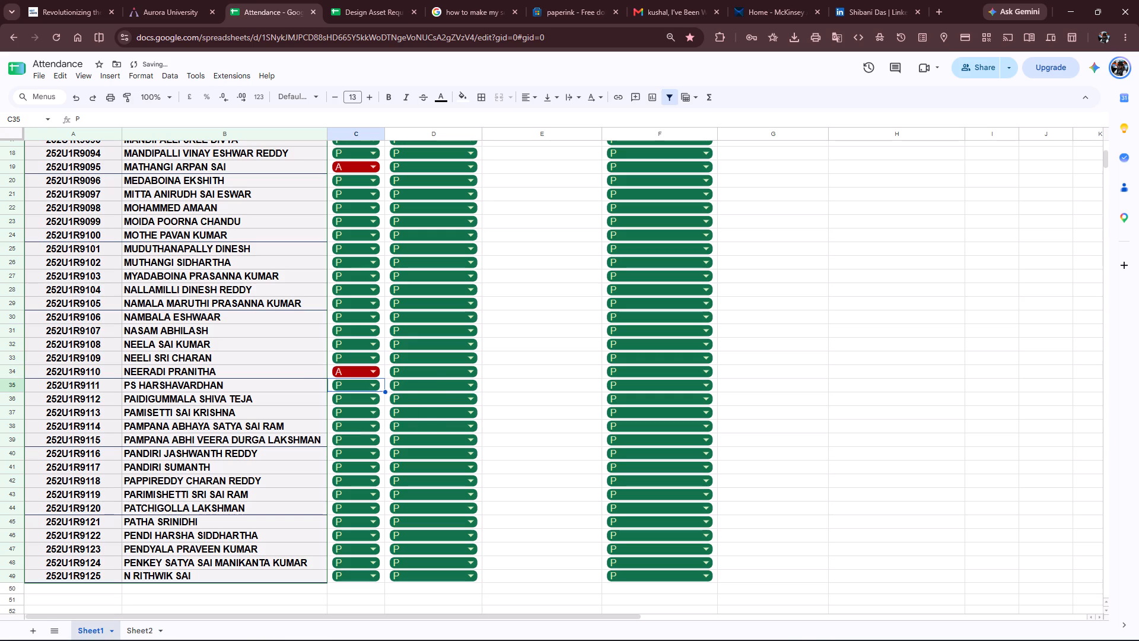
Continue down the P/A day column and set the attendance of the student in row 40 to A.
key(Down)
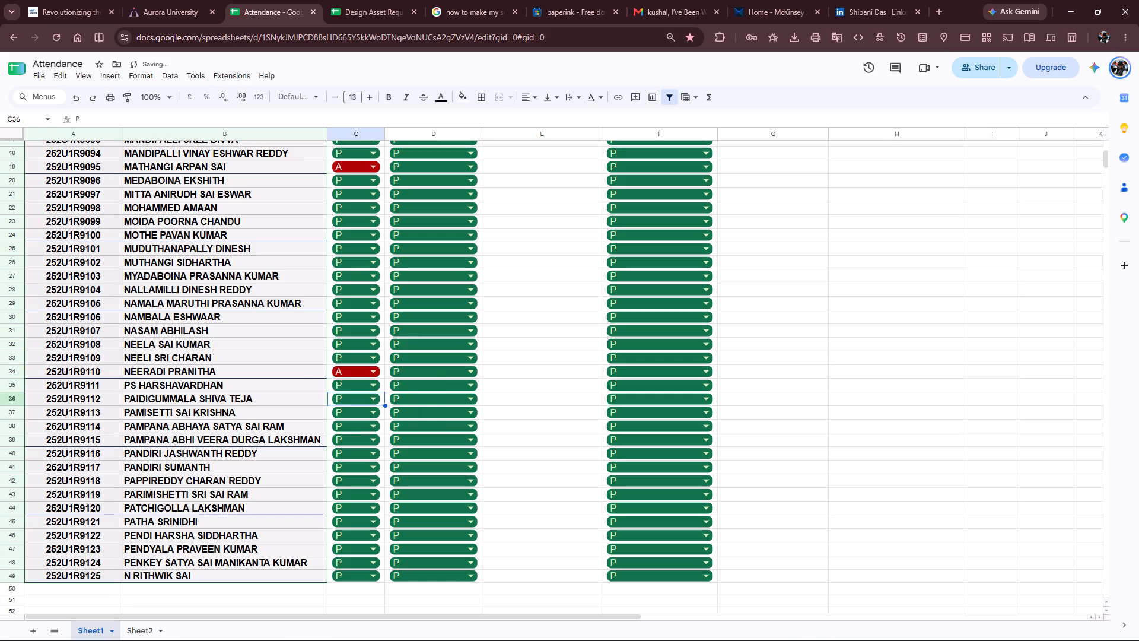
key(Down)
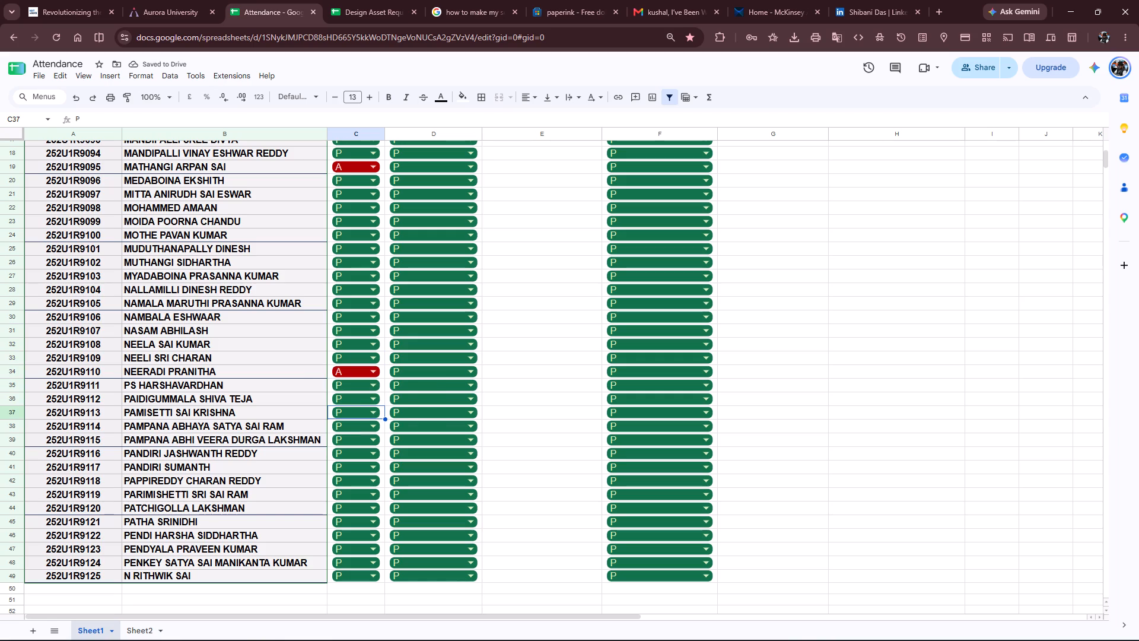
key(Down)
key(Down)
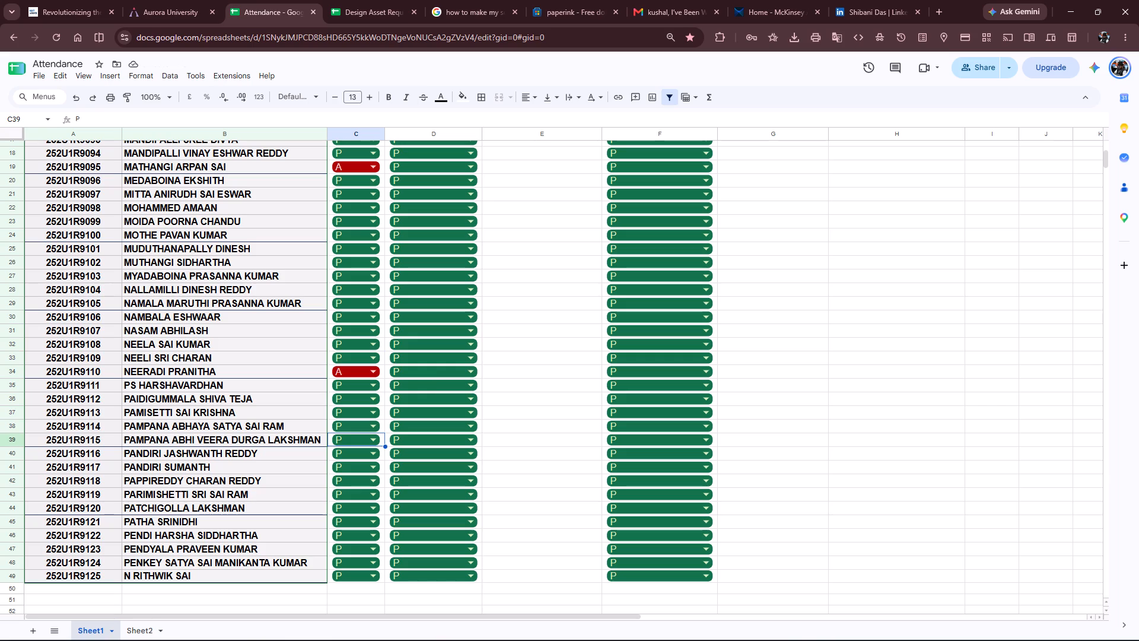
key(Down)
key(Down)
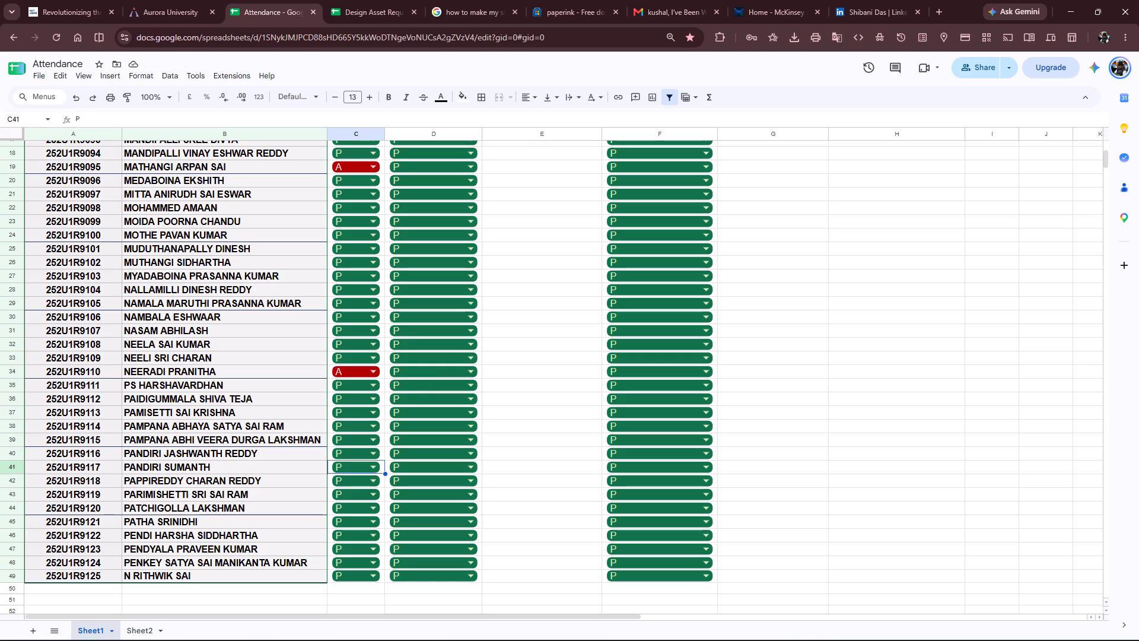
key(Up)
key(Return)
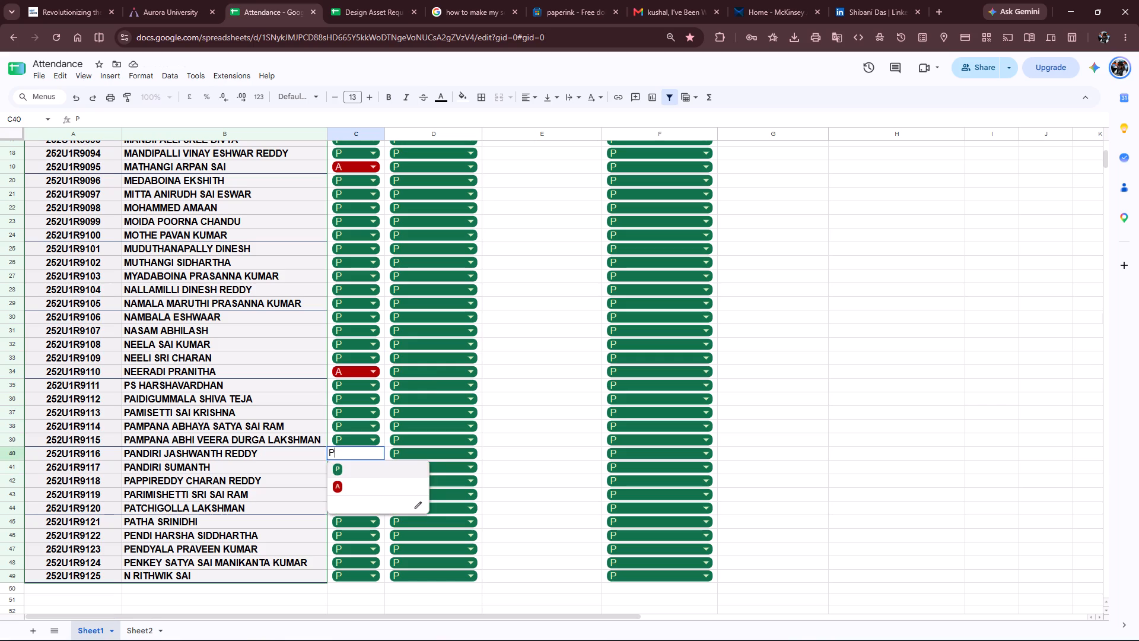
key(Down)
key(Return)
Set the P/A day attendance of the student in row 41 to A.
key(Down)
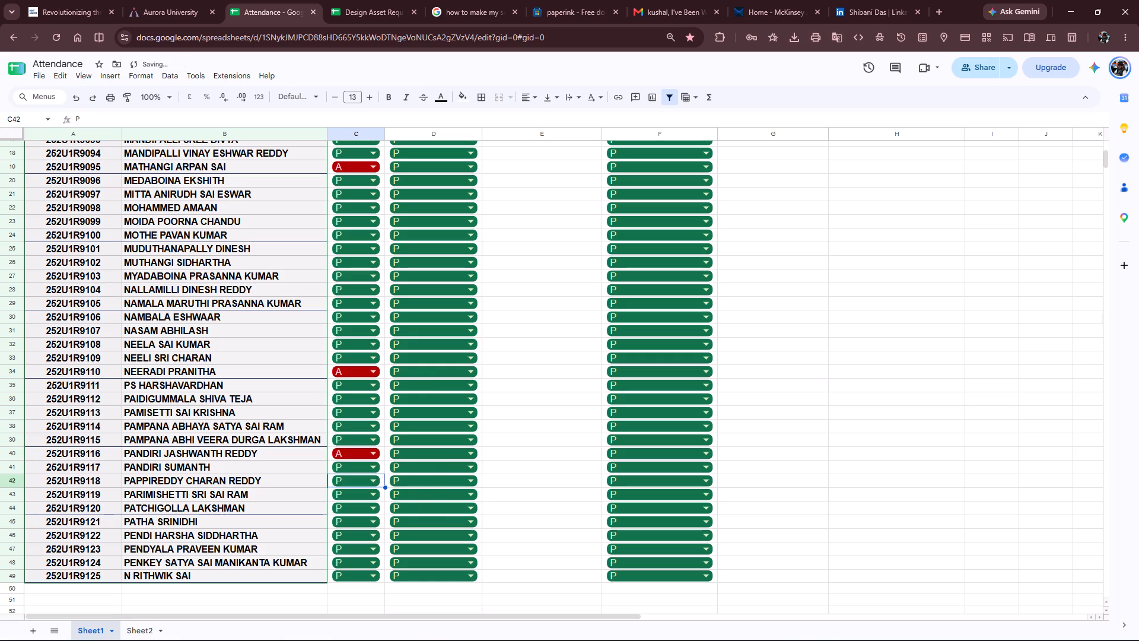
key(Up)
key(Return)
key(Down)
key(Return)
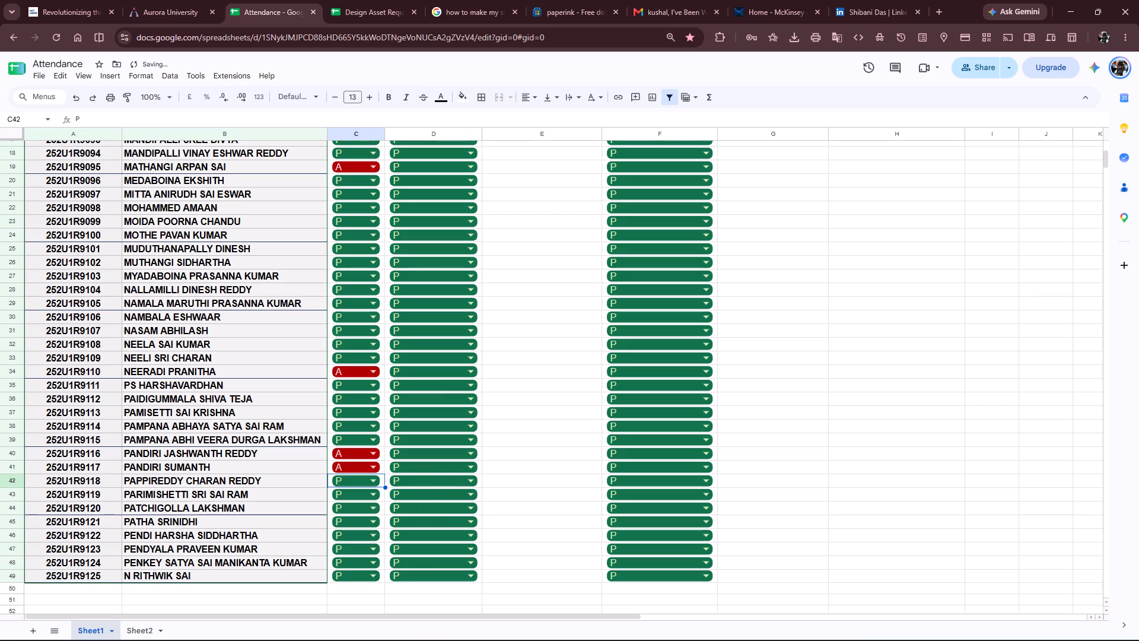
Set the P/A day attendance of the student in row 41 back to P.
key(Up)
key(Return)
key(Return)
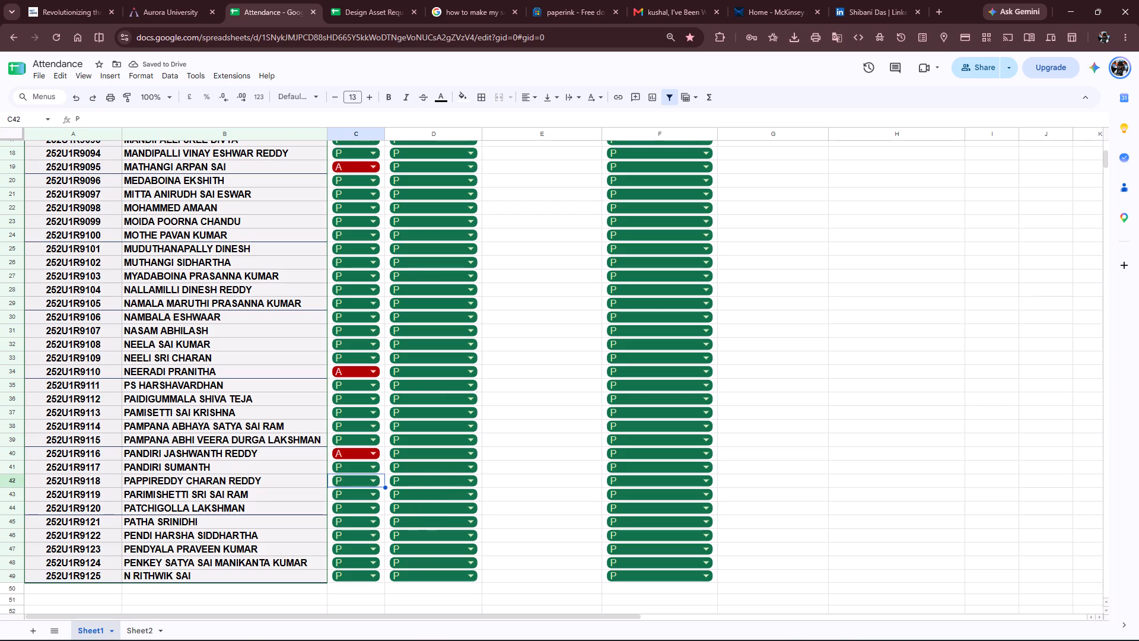
Set the P/A day attendance of the student in row 42 to A.
key(Return)
key(Down)
key(Return)
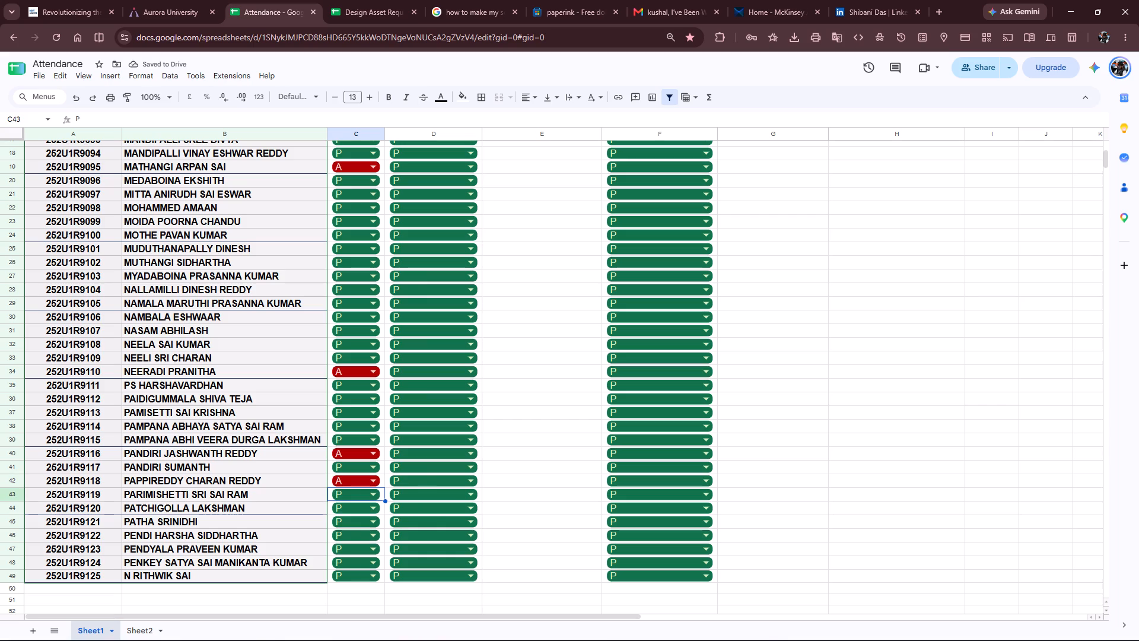
Go through the remaining P/A day entries down to row 49 and review the attendance list back up to row 1.
key(Down)
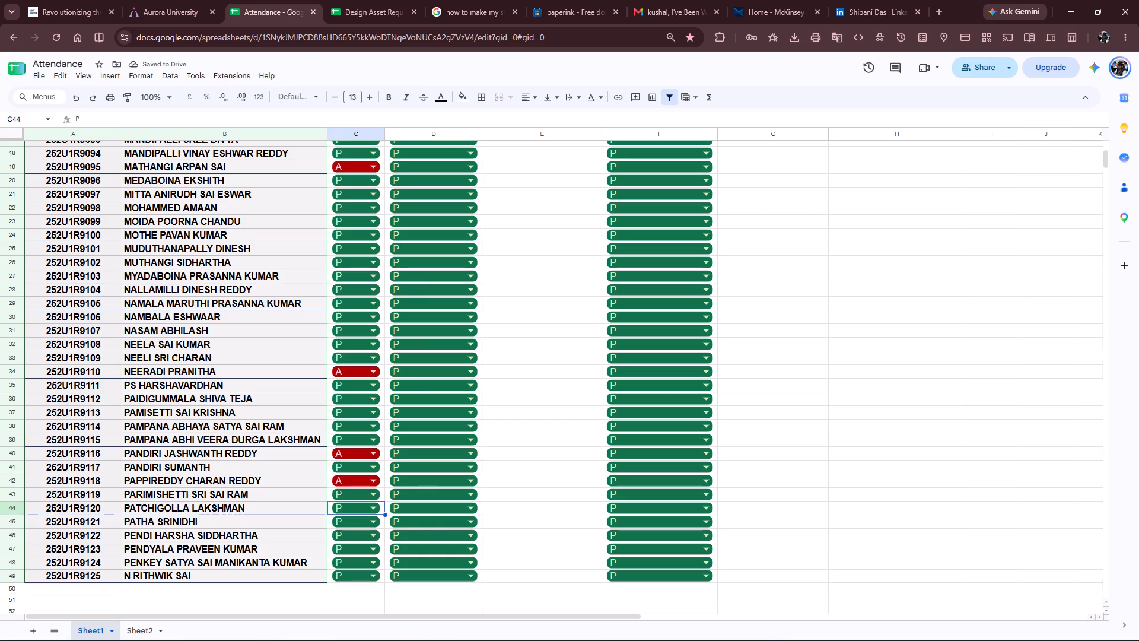
key(Down)
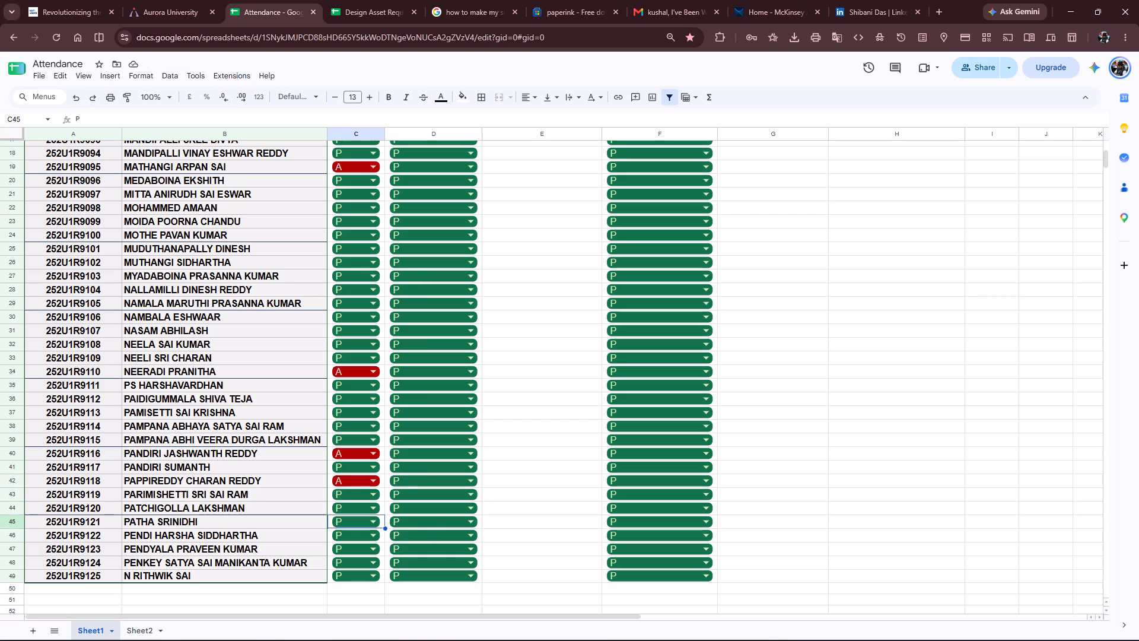
key(Down)
key(Down)
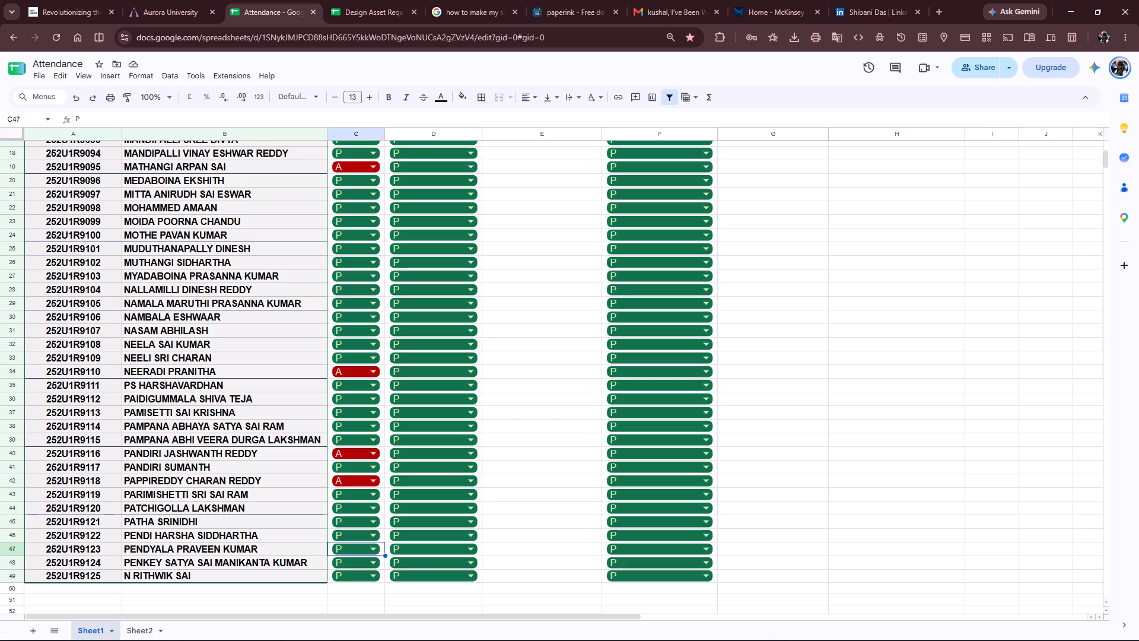
key(Down)
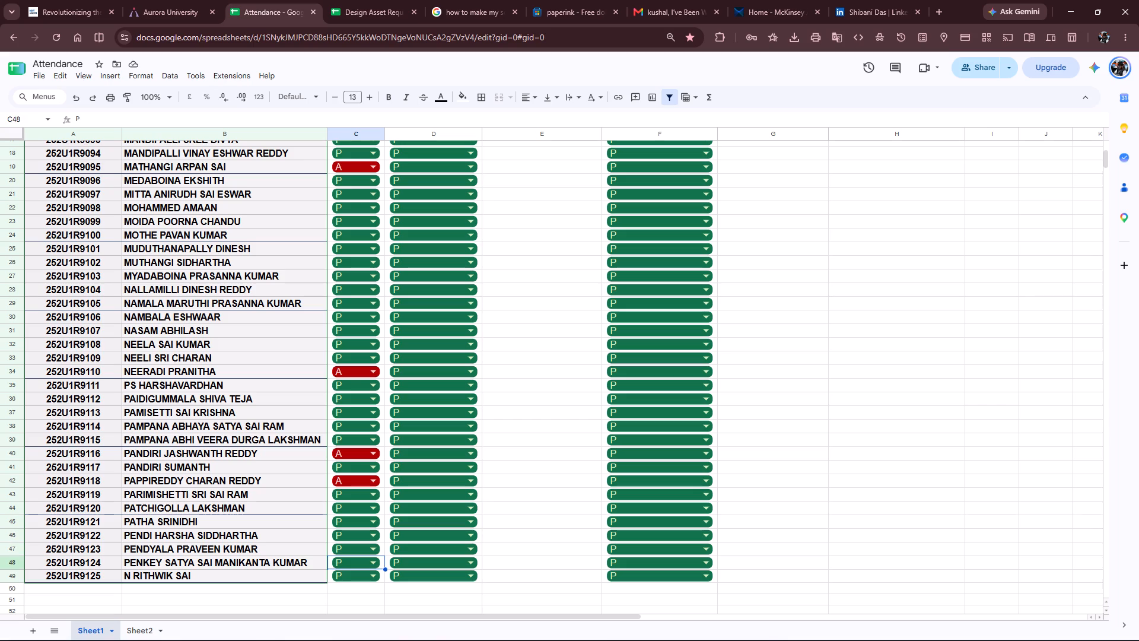
key(Down)
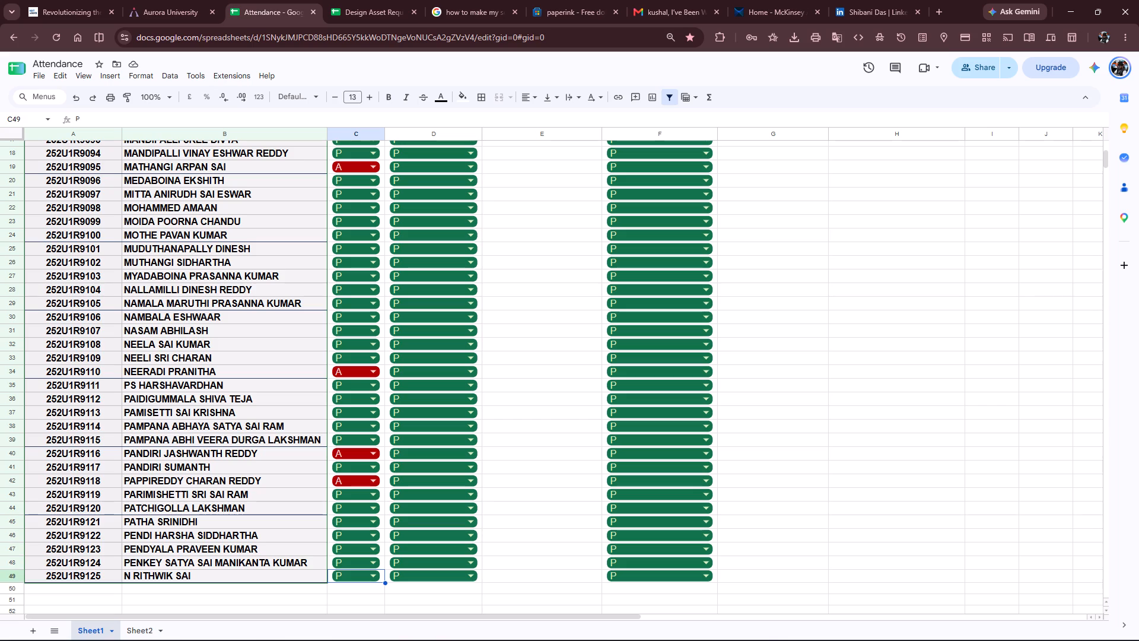
scroll(383, 164, up, 7)
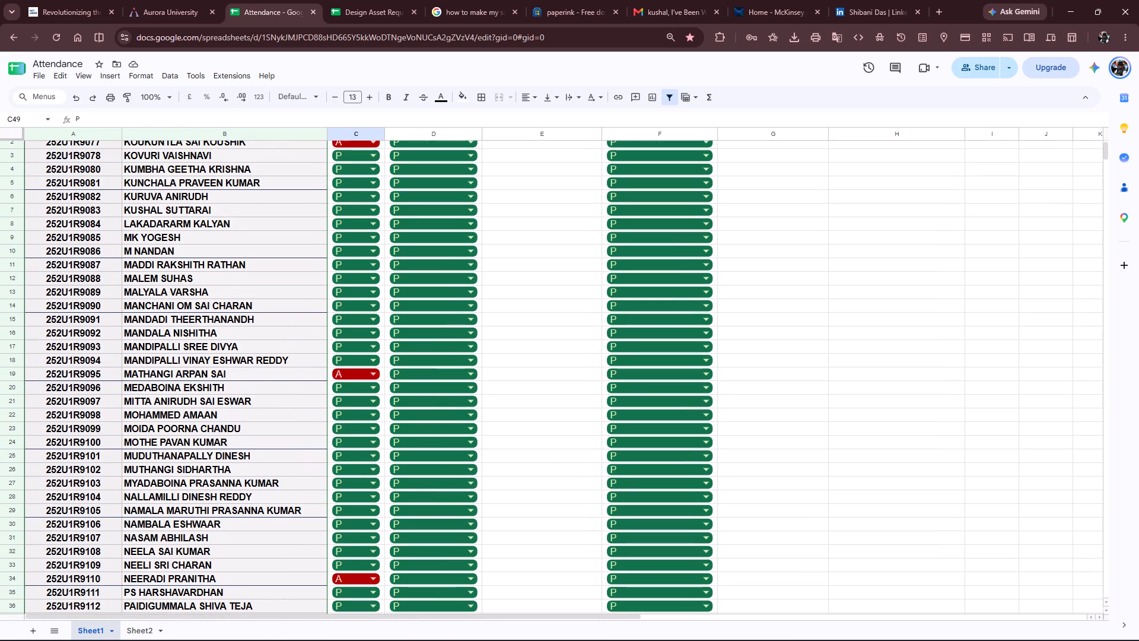
scroll(383, 164, right, 1)
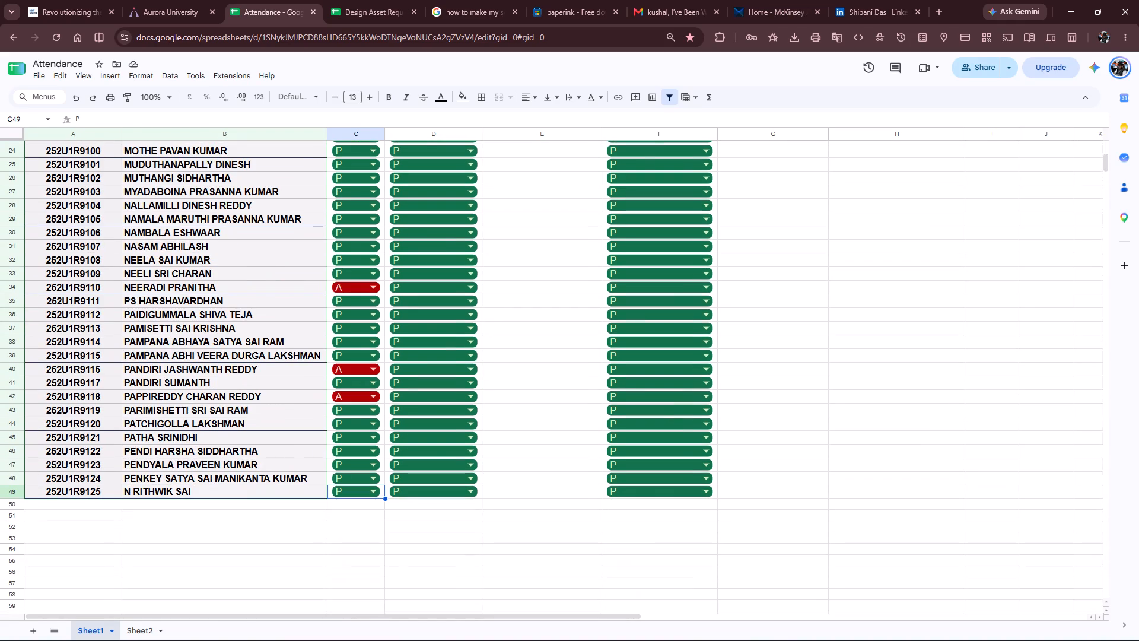
scroll(383, 164, right, 1)
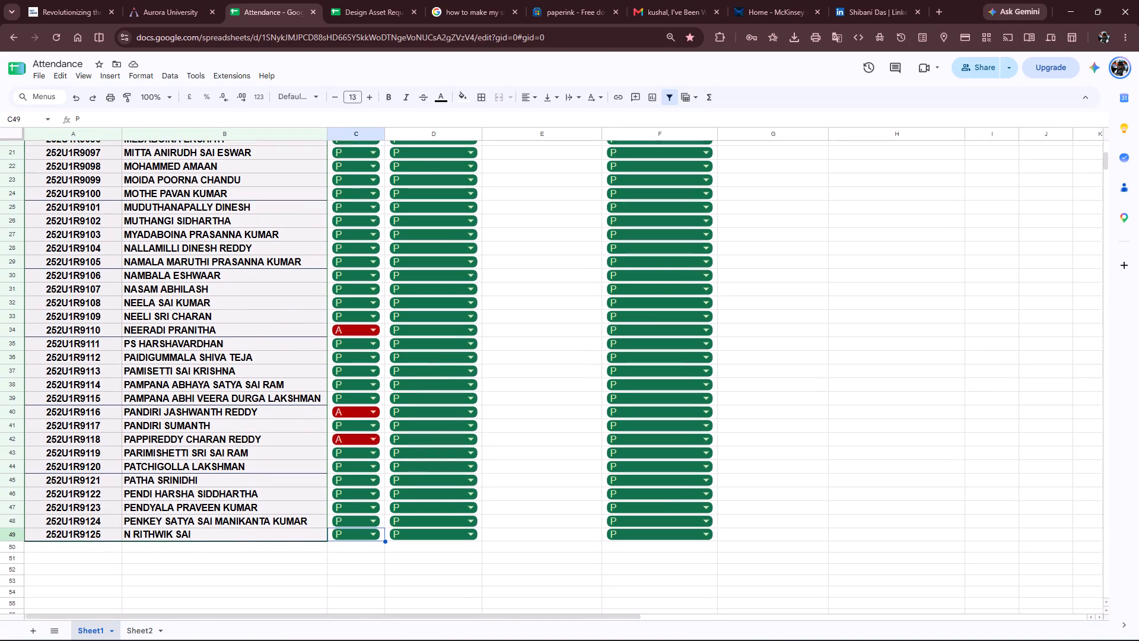
scroll(383, 164, right, 1)
scroll(383, 164, up, 1)
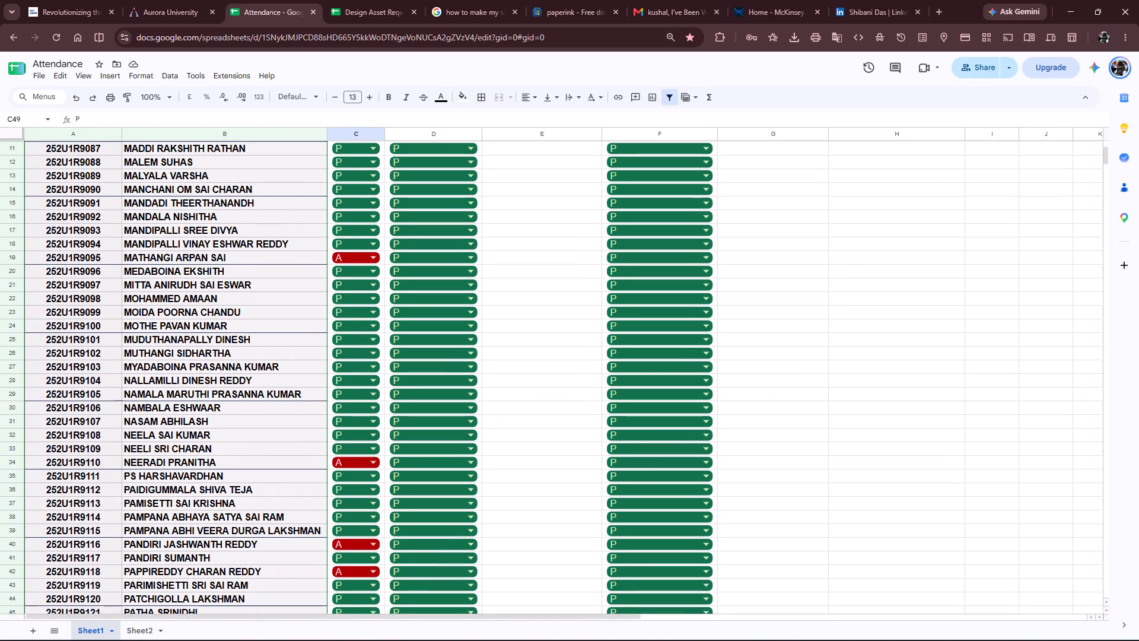
scroll(383, 164, up, 3)
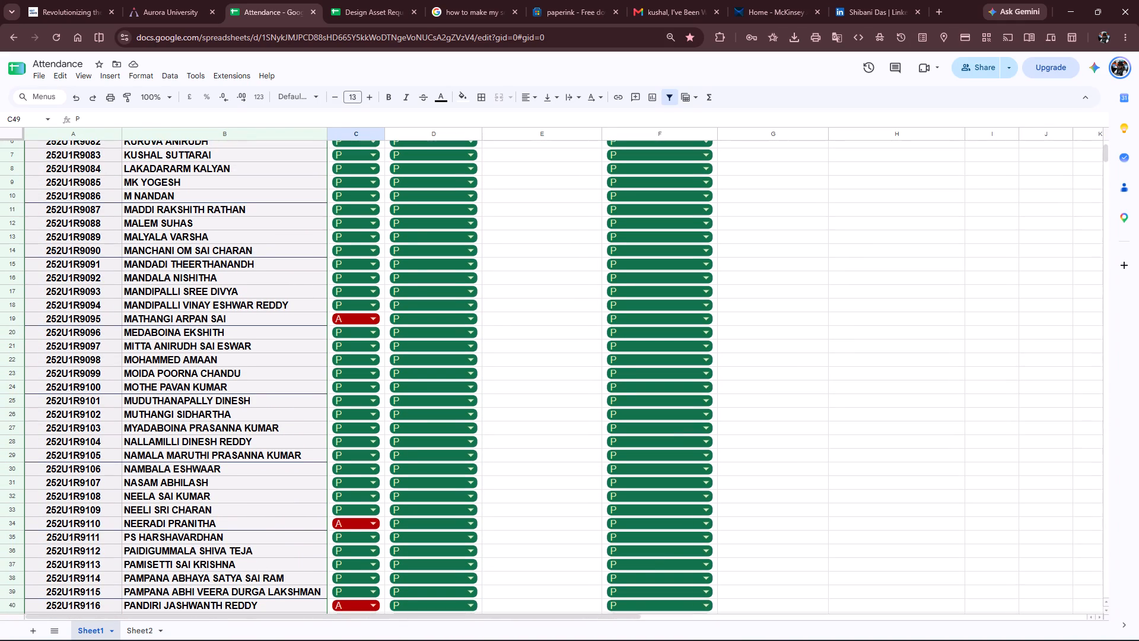
scroll(383, 164, up, 3)
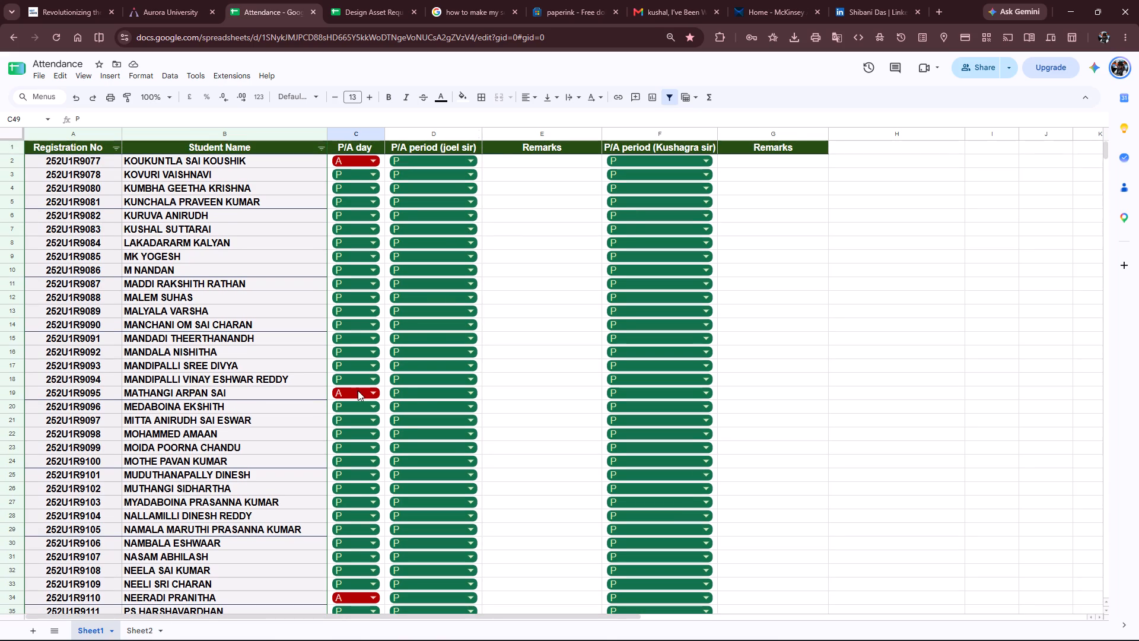
Enter the remark "not in erp" for the student in row 19, in the Remarks column beside P/A period (joel sir).
click(488, 394)
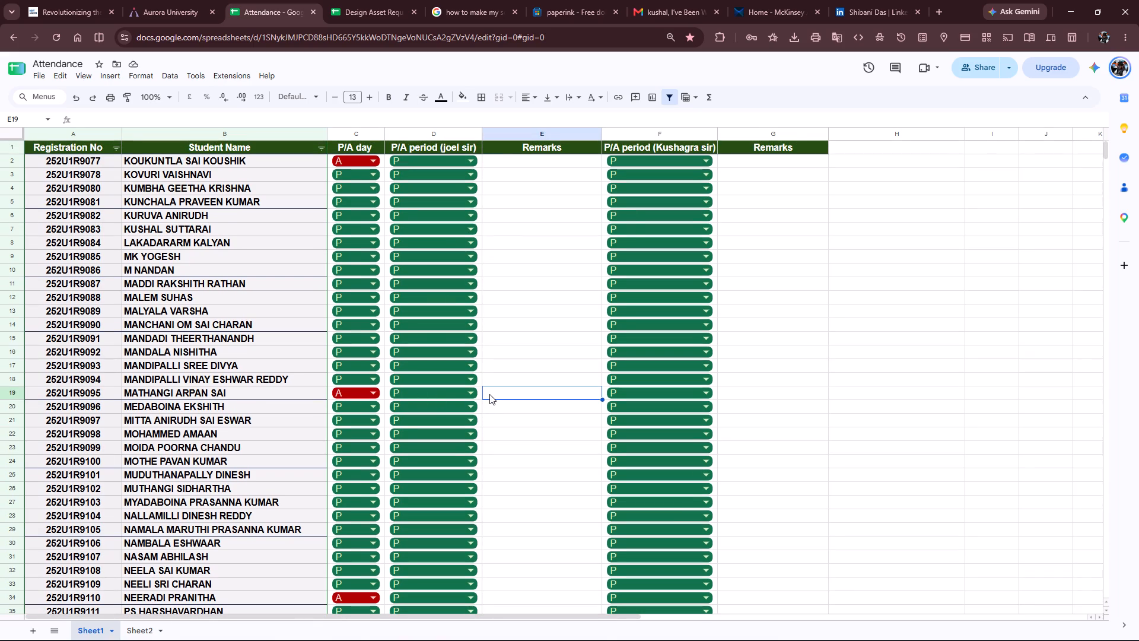
text(not in)
key(space)
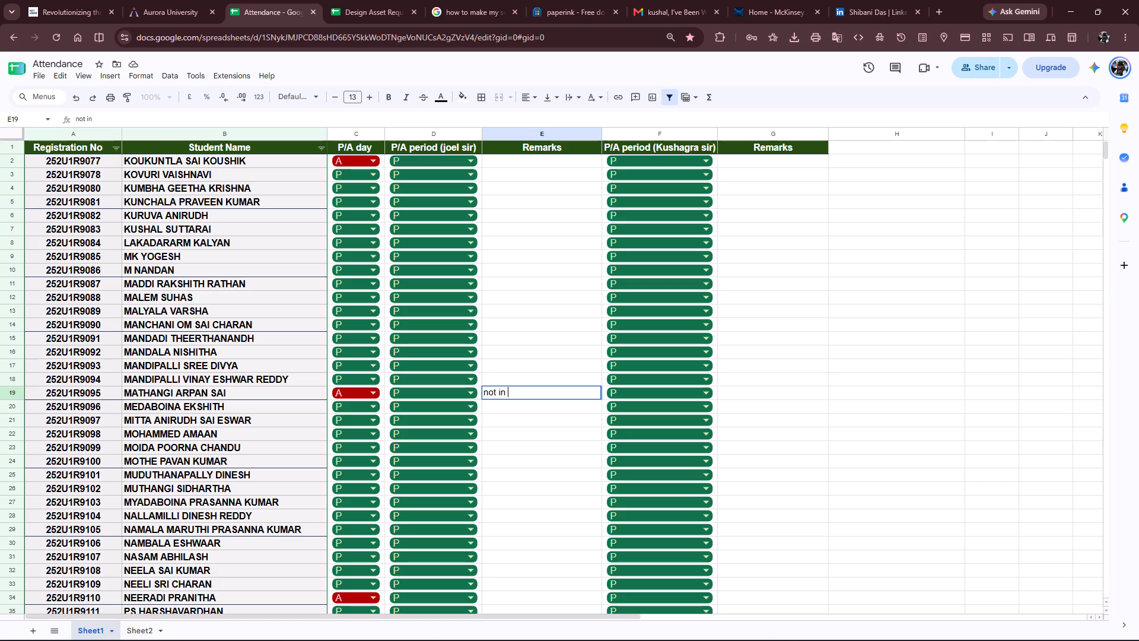
text(er)
text(p)
key(space)
scroll(242, 394, down, 1)
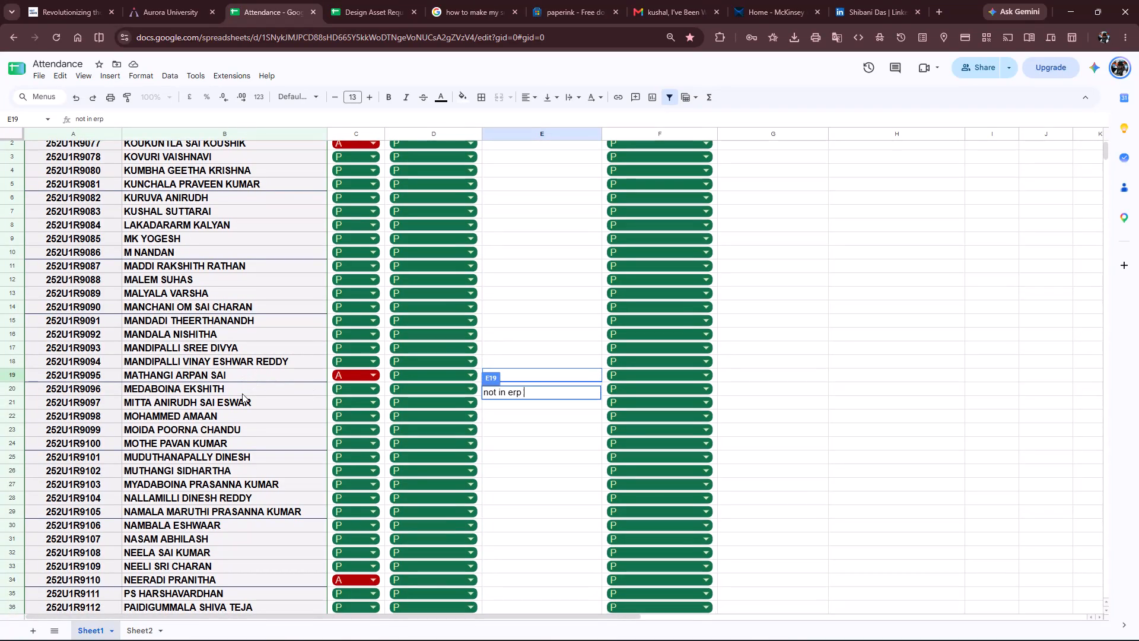
scroll(242, 394, down, 2)
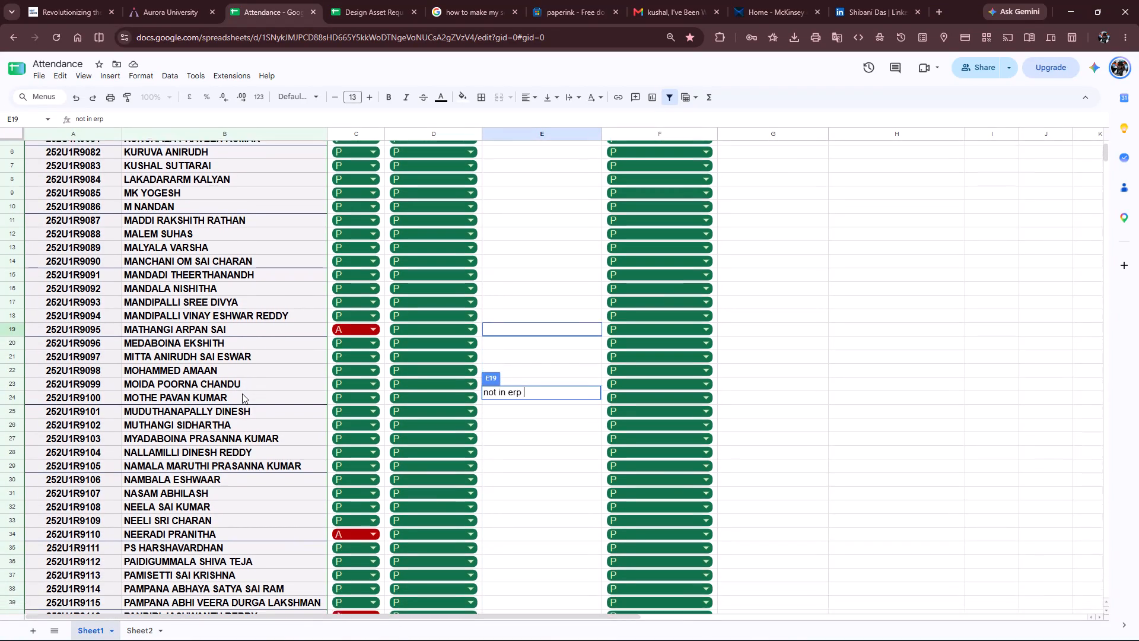
scroll(242, 394, down, 5)
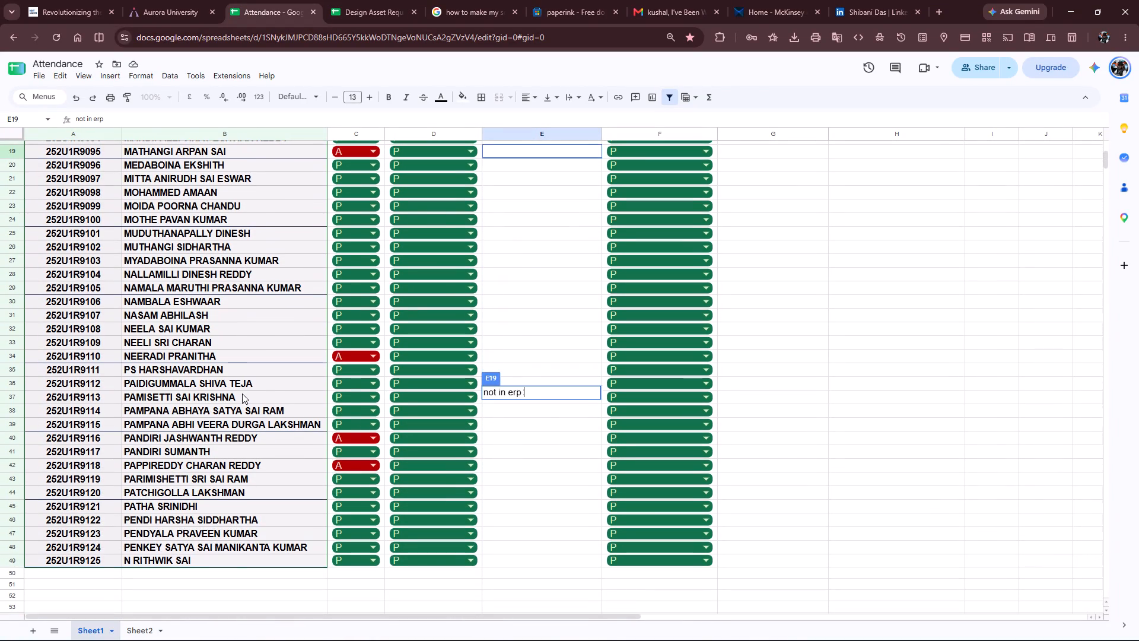
scroll(242, 394, up, 5)
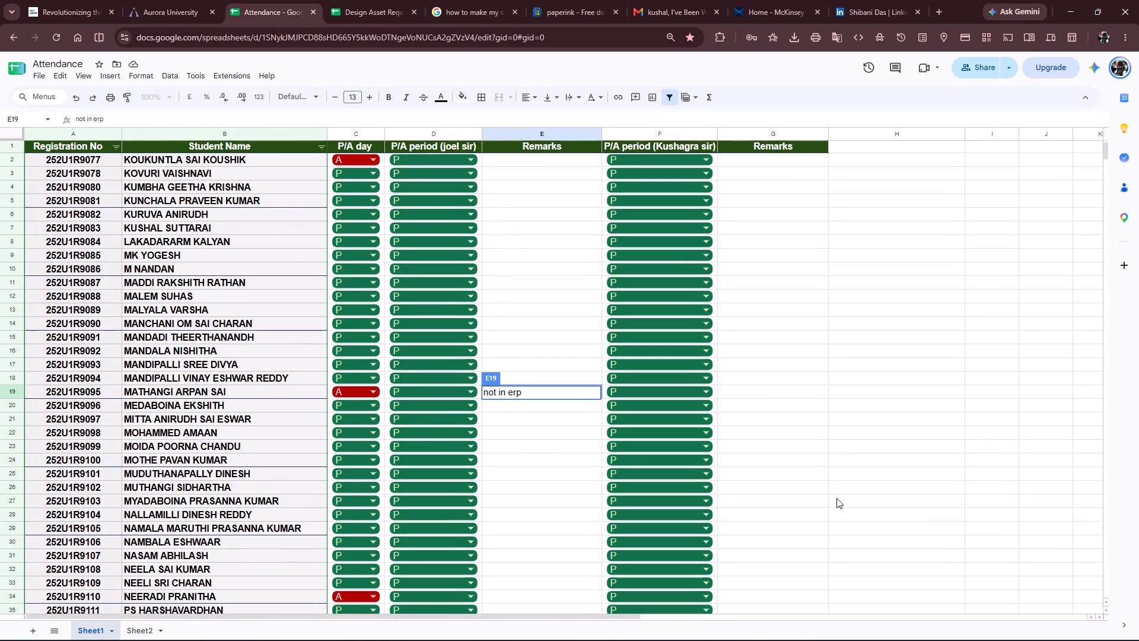
click(924, 528)
click(534, 389)
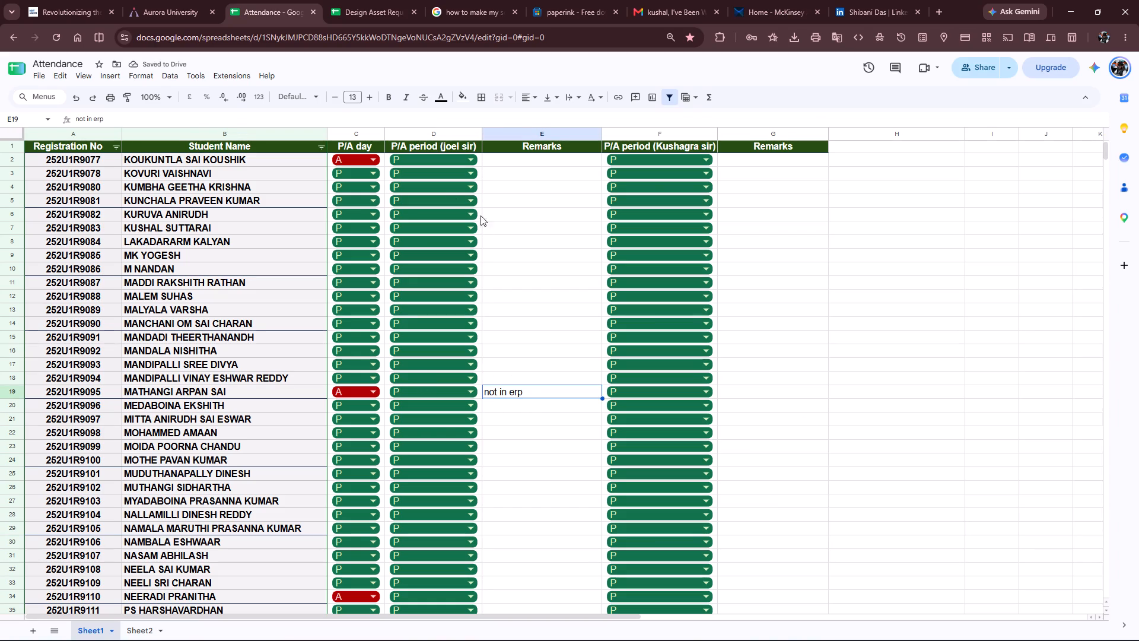
Set the P/A period (joel sir) attendance to A for the students in rows 2, 19, 34, 40 and 42.
click(418, 161)
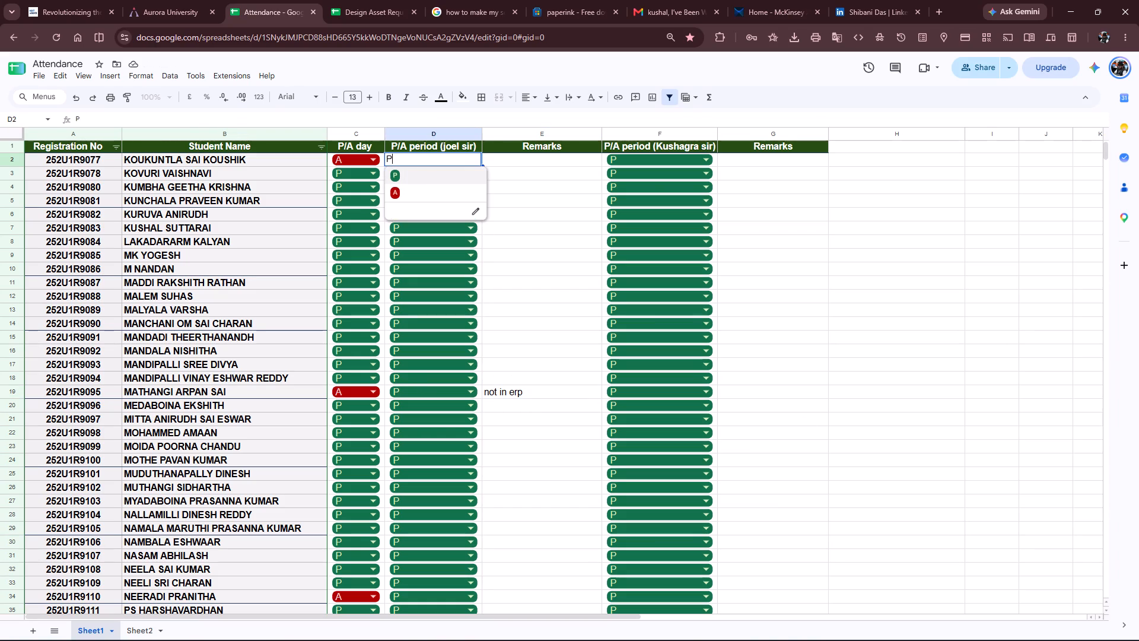
click(416, 187)
click(433, 392)
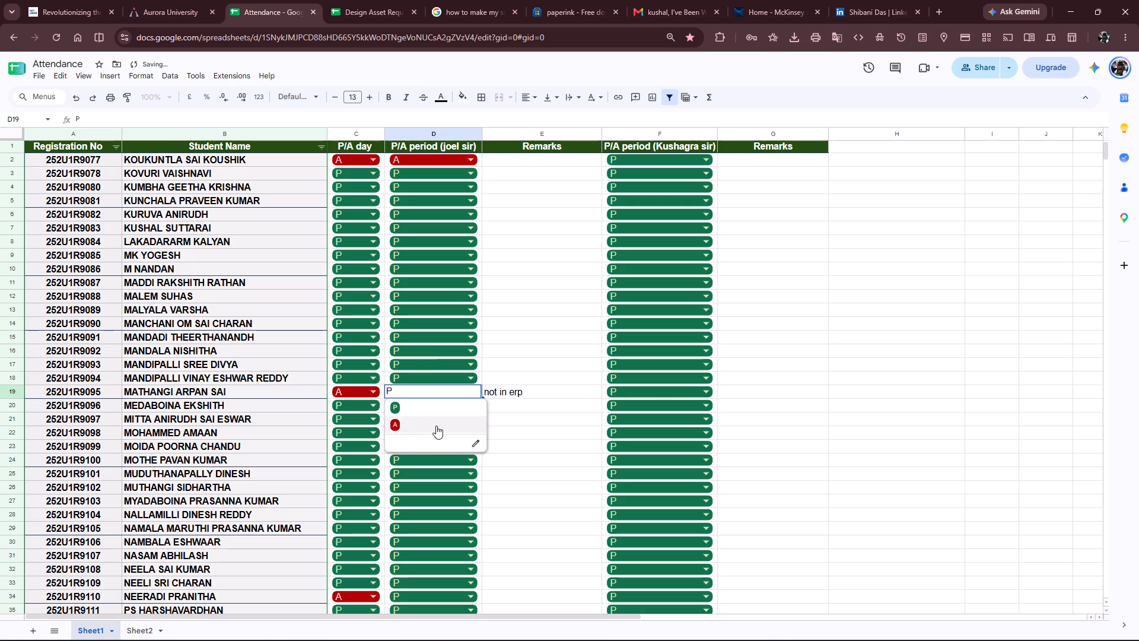
click(437, 424)
scroll(437, 424, down, 2)
click(431, 491)
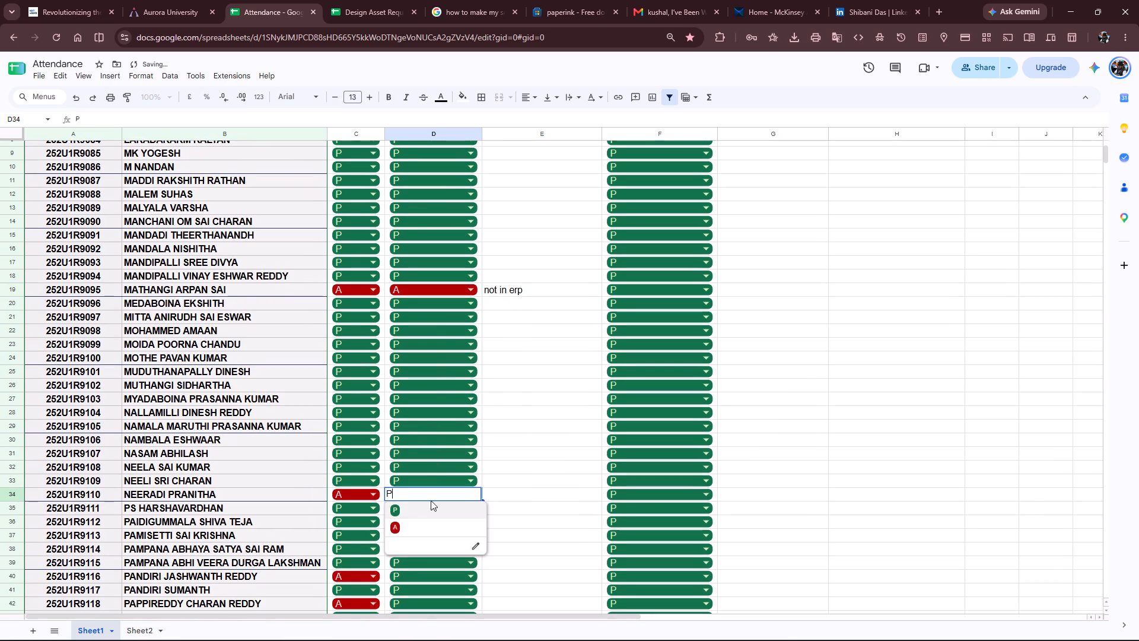
click(427, 531)
scroll(427, 531, down, 1)
click(428, 523)
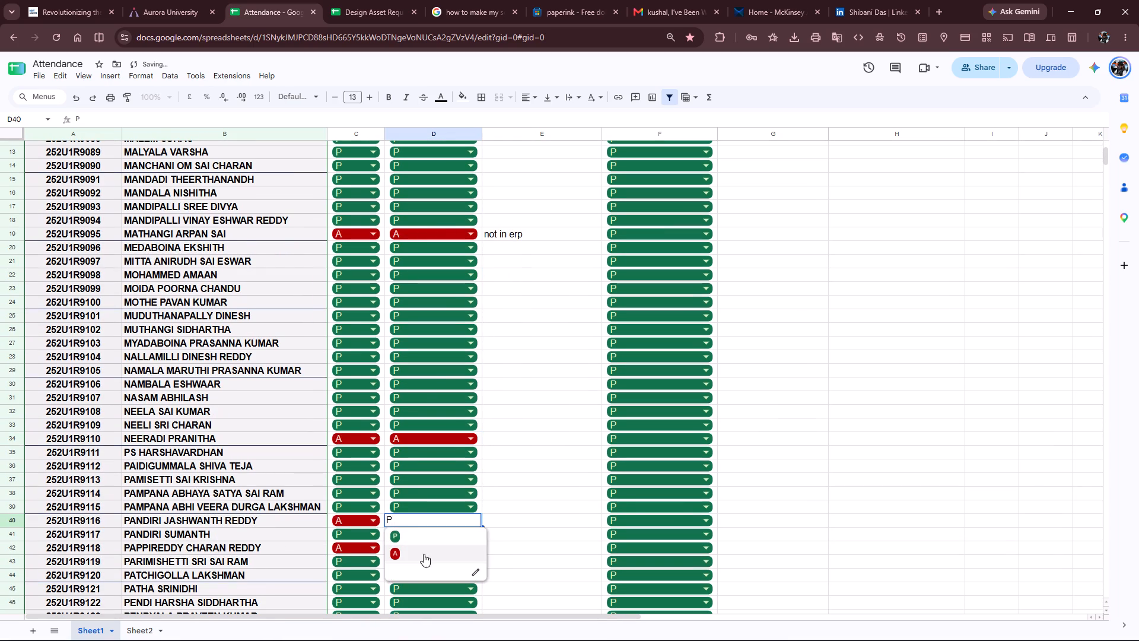
click(424, 554)
click(427, 548)
click(431, 527)
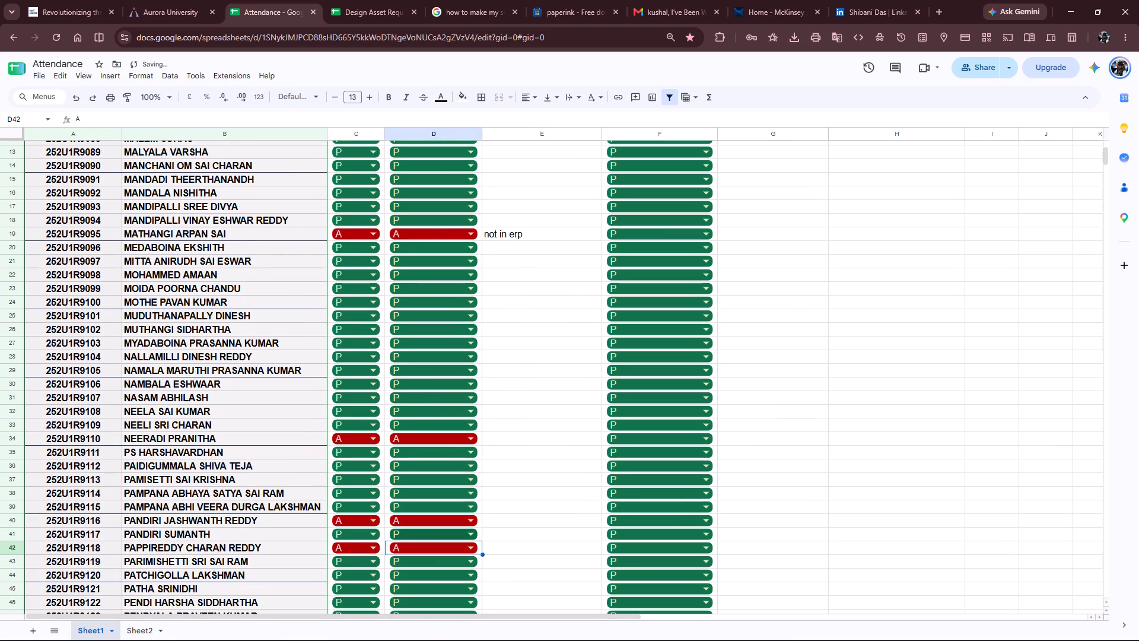
scroll(429, 541, down, 3)
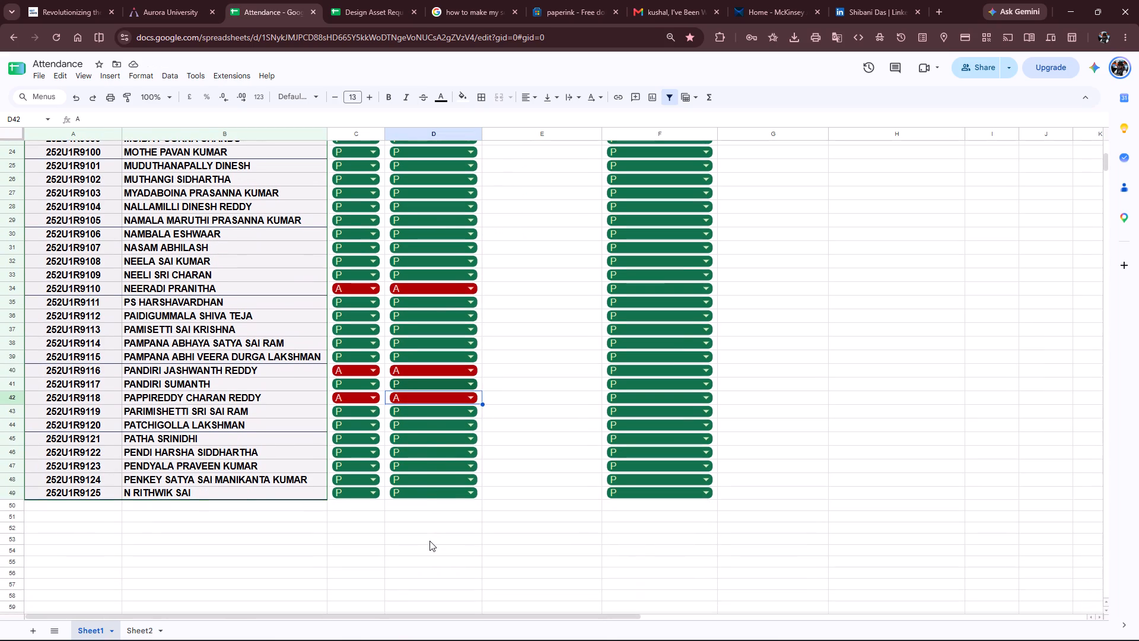
Examine the full-day absentees table on Sheet2 against the attendance marked on Sheet1.
click(137, 626)
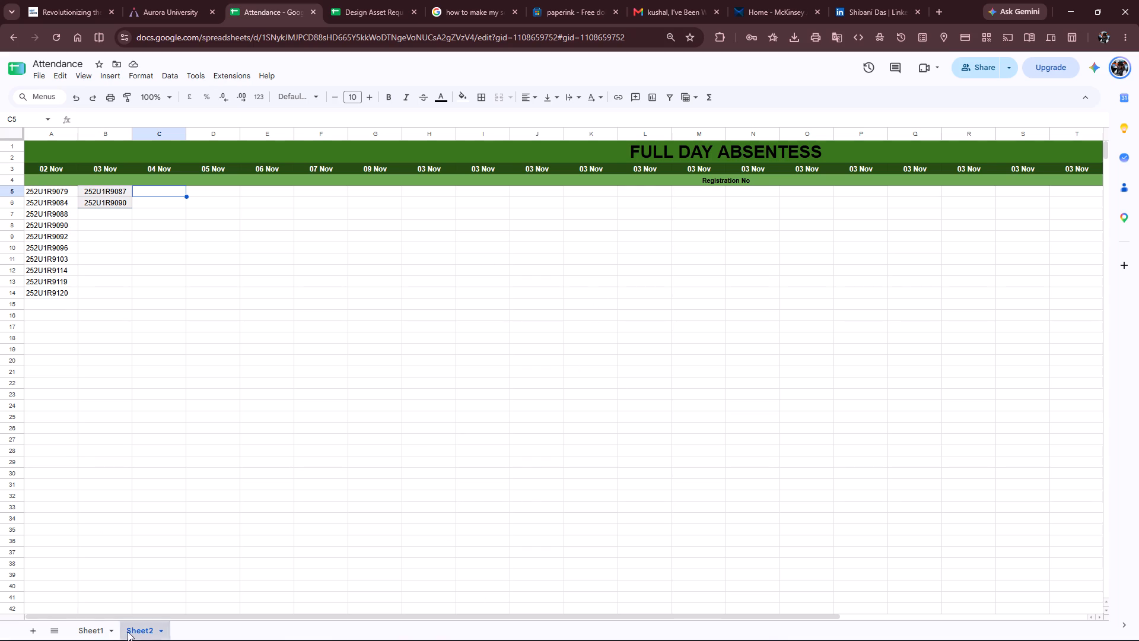
click(97, 622)
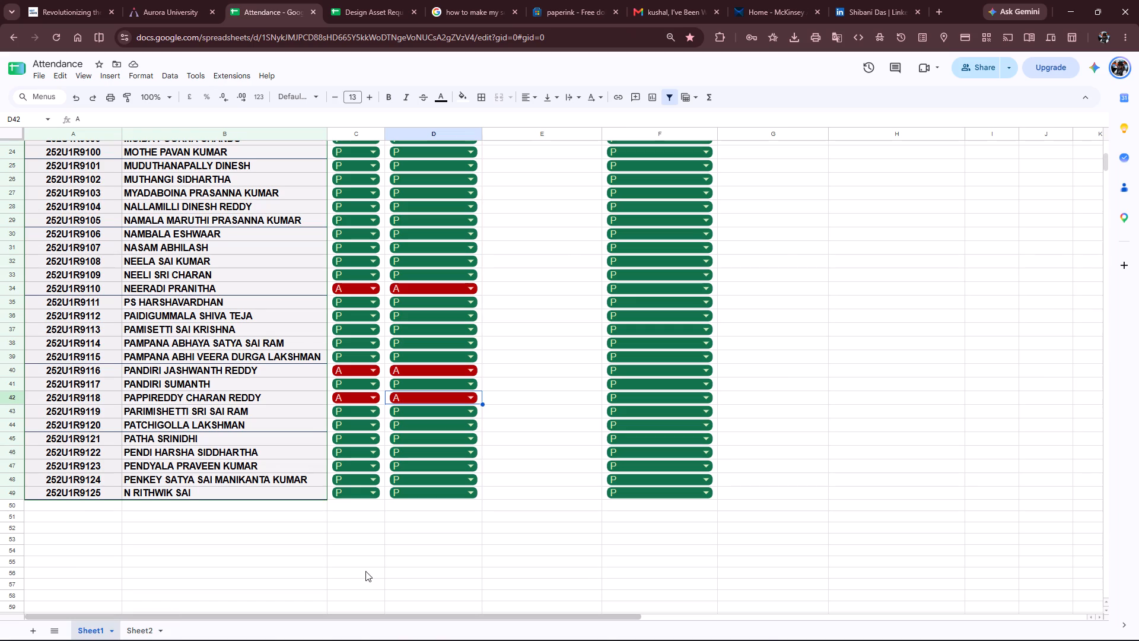
scroll(365, 571, up, 2)
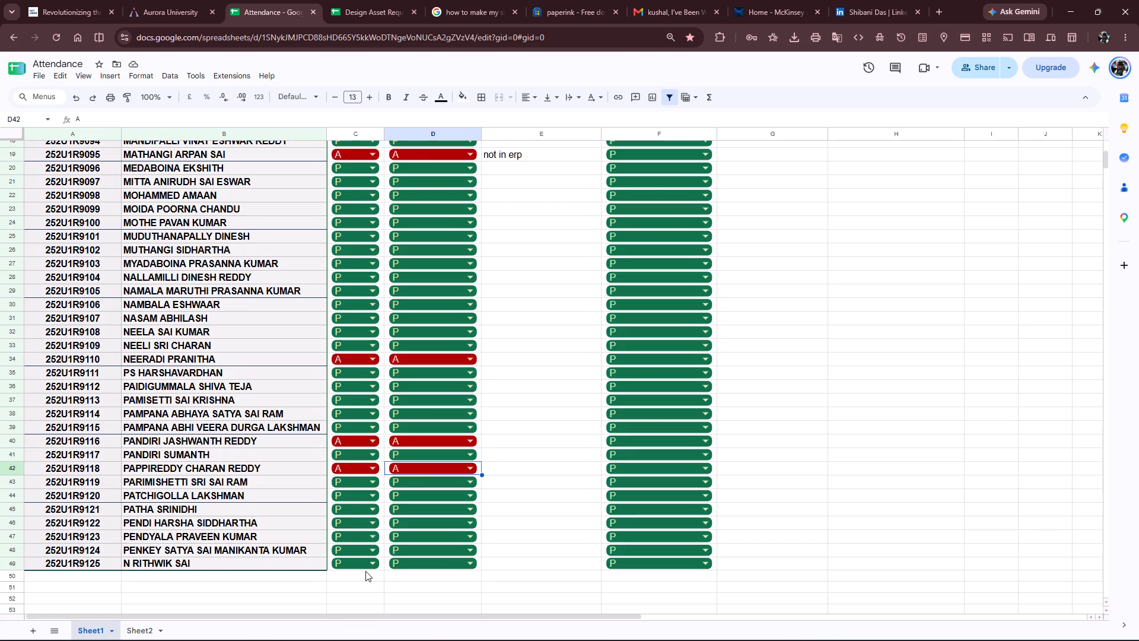
scroll(365, 571, up, 5)
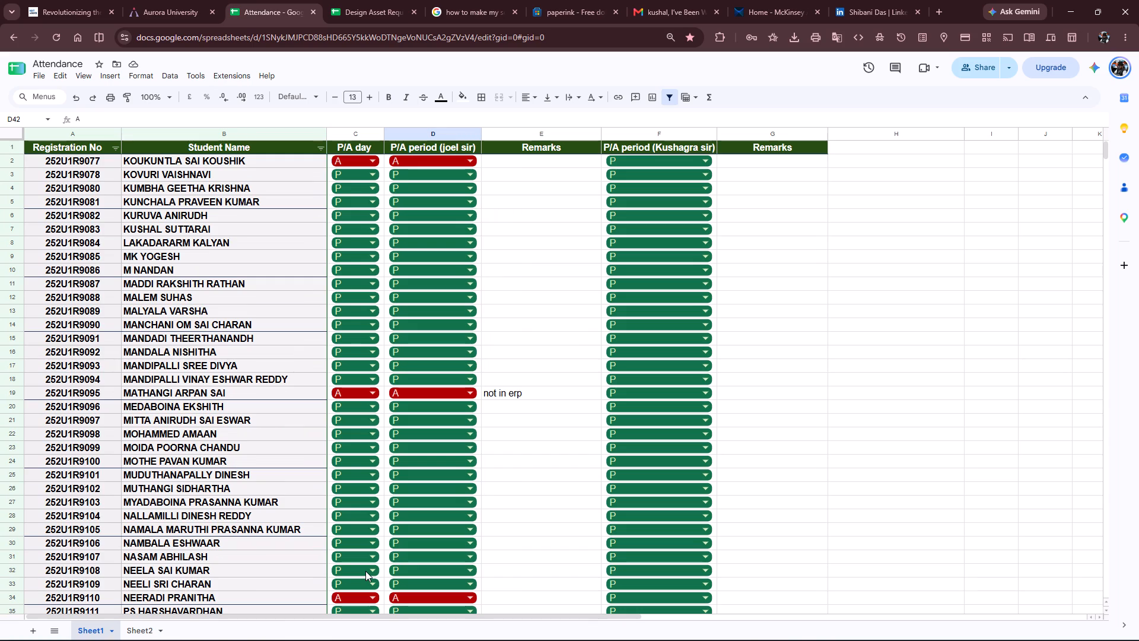
click(128, 634)
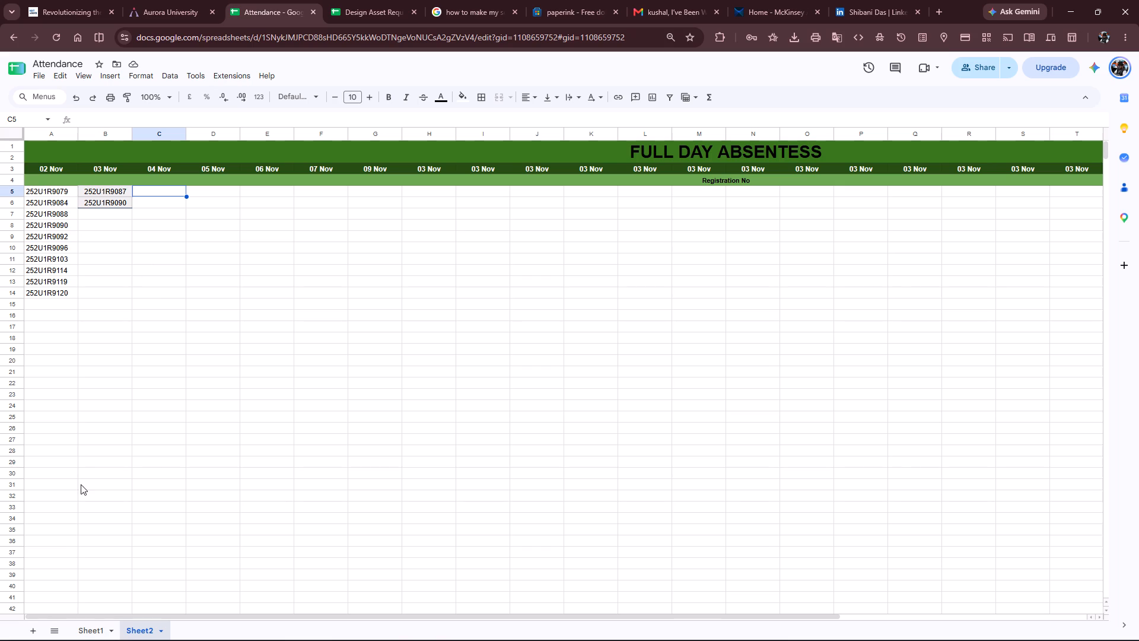
click(84, 629)
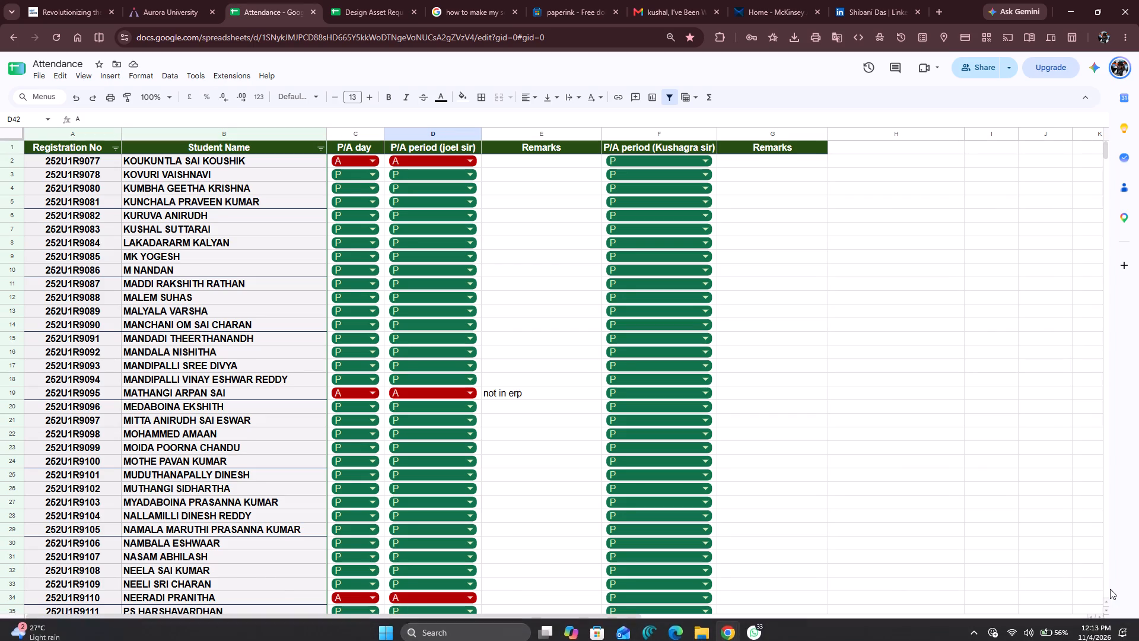
Open the system calendar to check today's date.
click(1088, 632)
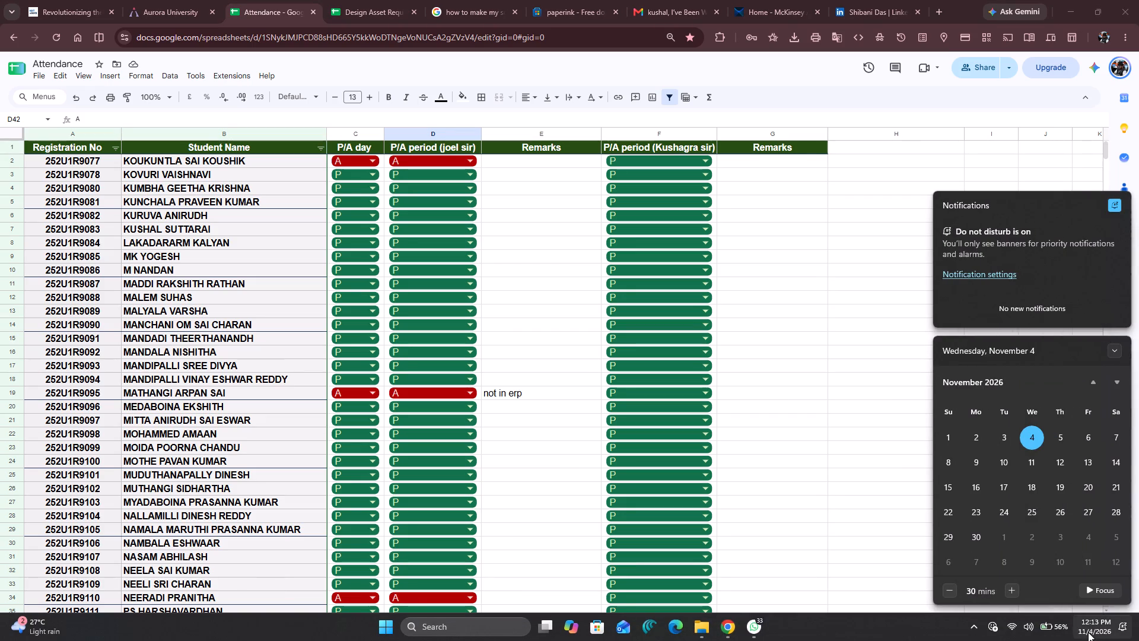
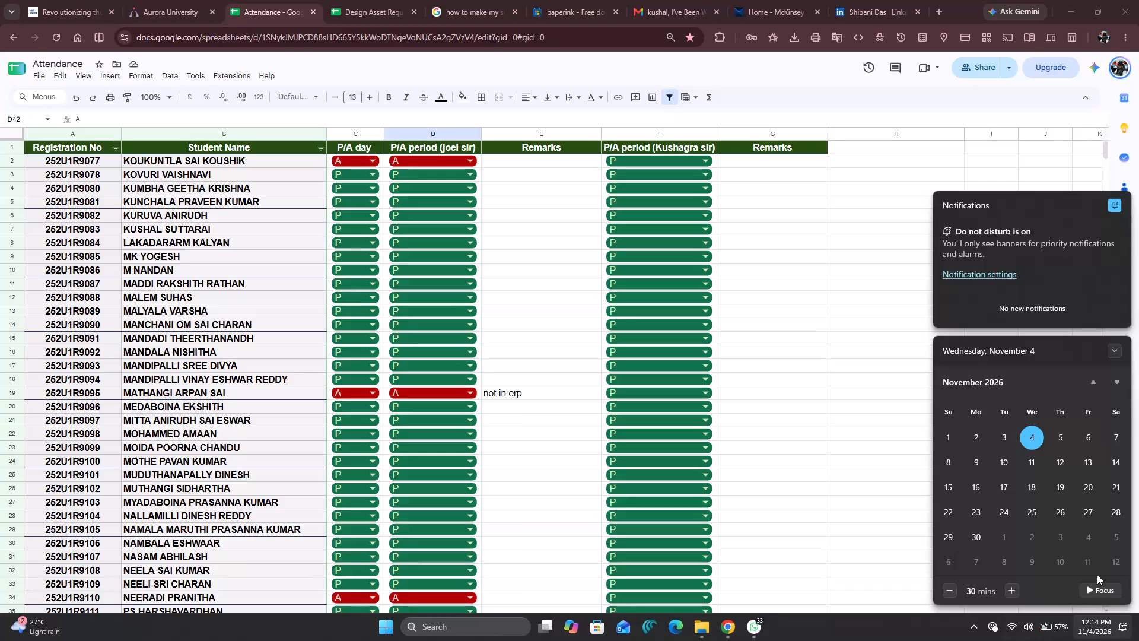
Review the P/A day and period attendance marks and remarks on Sheet1 down to the last student row.
scroll(752, 418, down, 6)
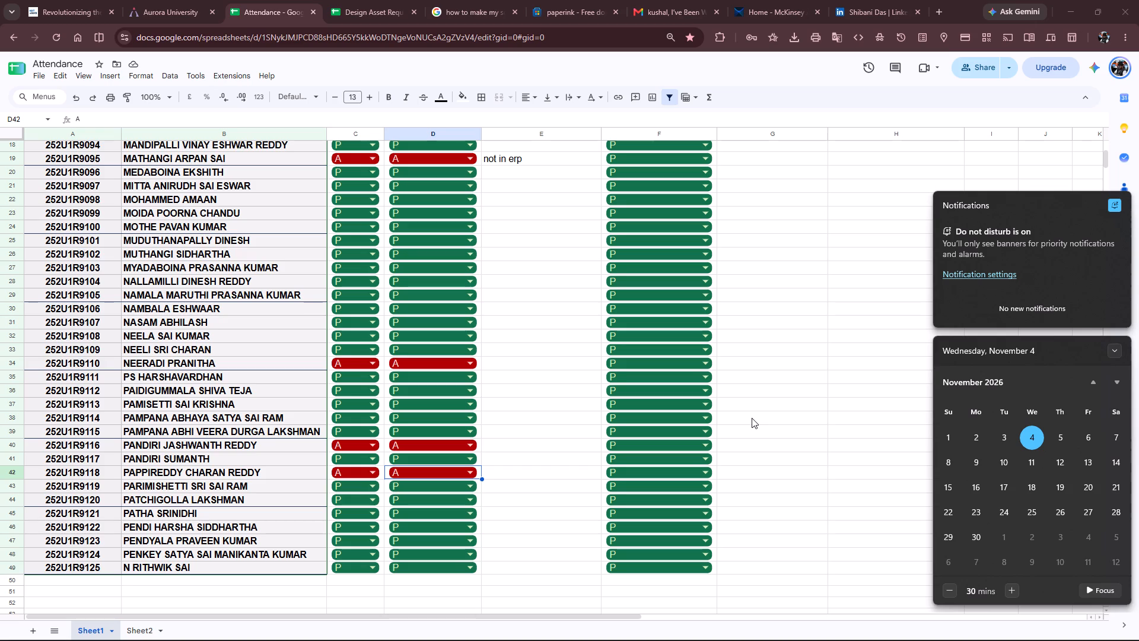
scroll(752, 418, right, 2)
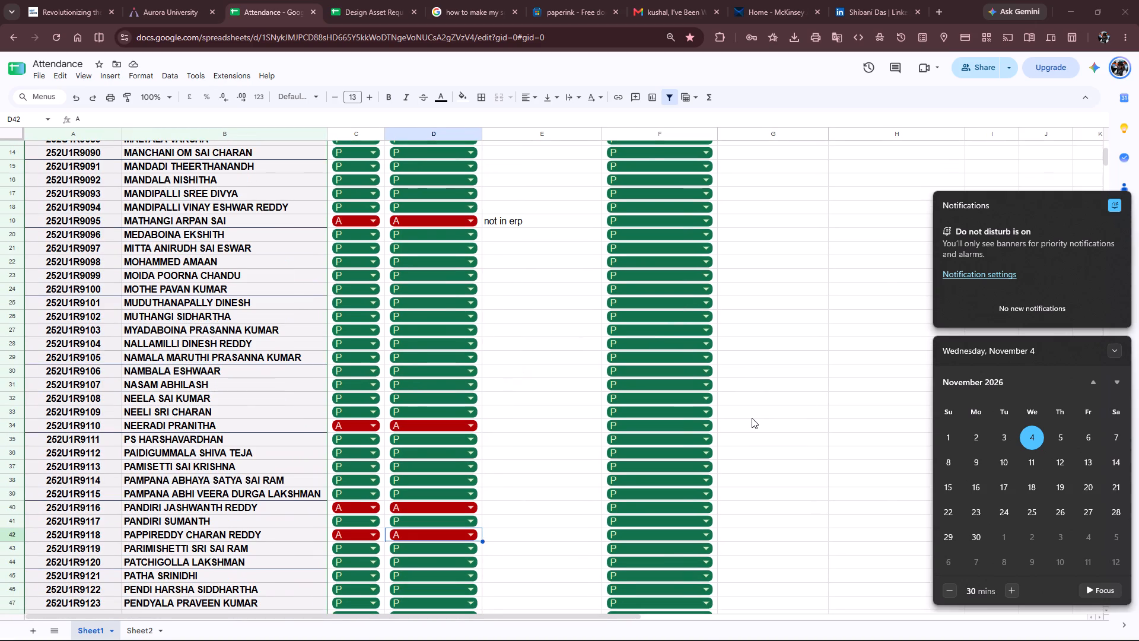
scroll(752, 418, right, 1)
scroll(752, 418, down, 1)
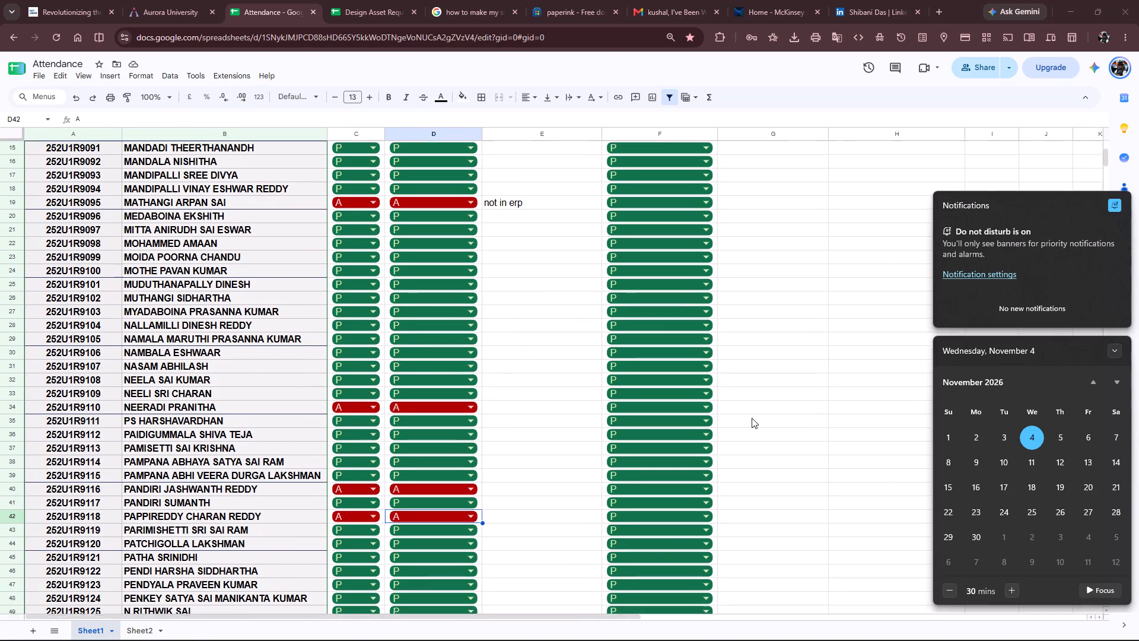
scroll(752, 418, down, 3)
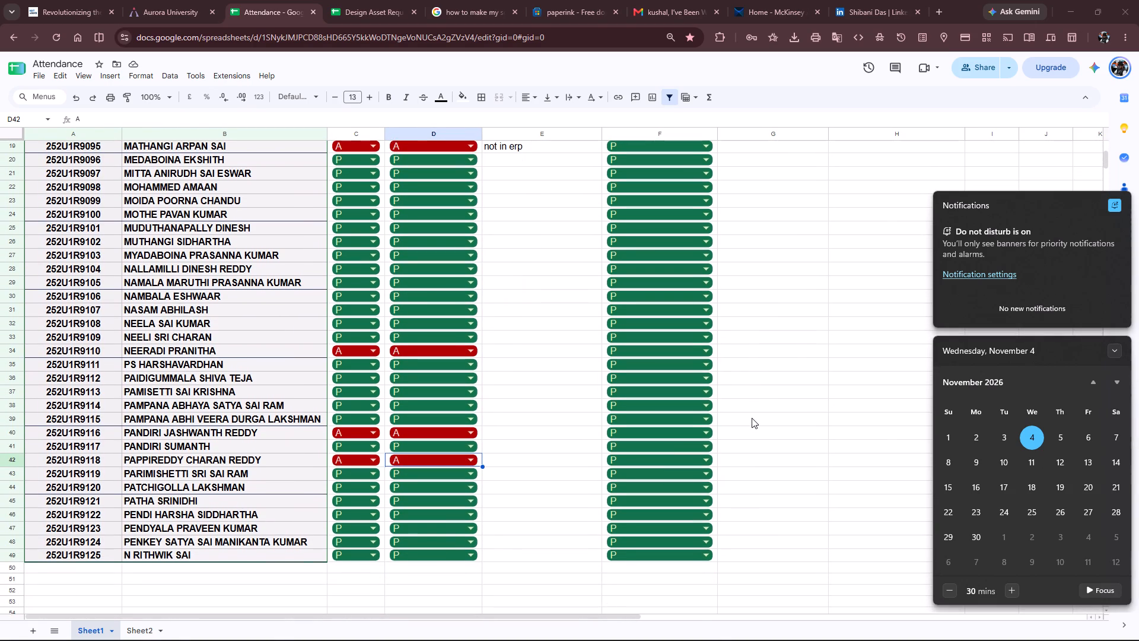
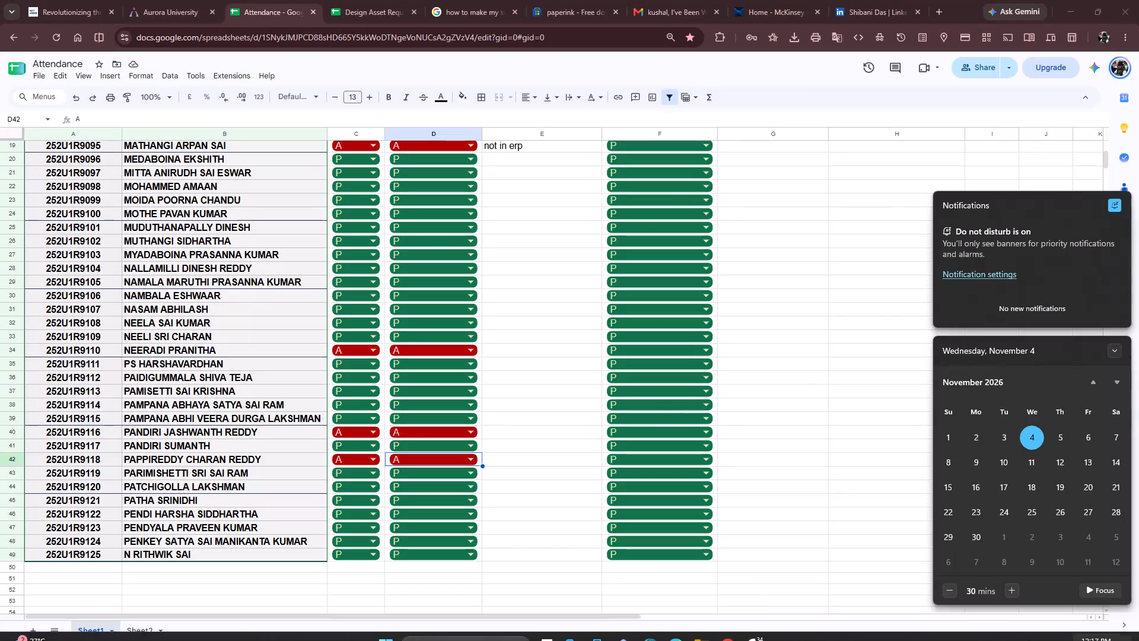
Check the date in the system calendar flyout and dismiss it to return to Sheet1.
click(1083, 636)
click(1083, 636)
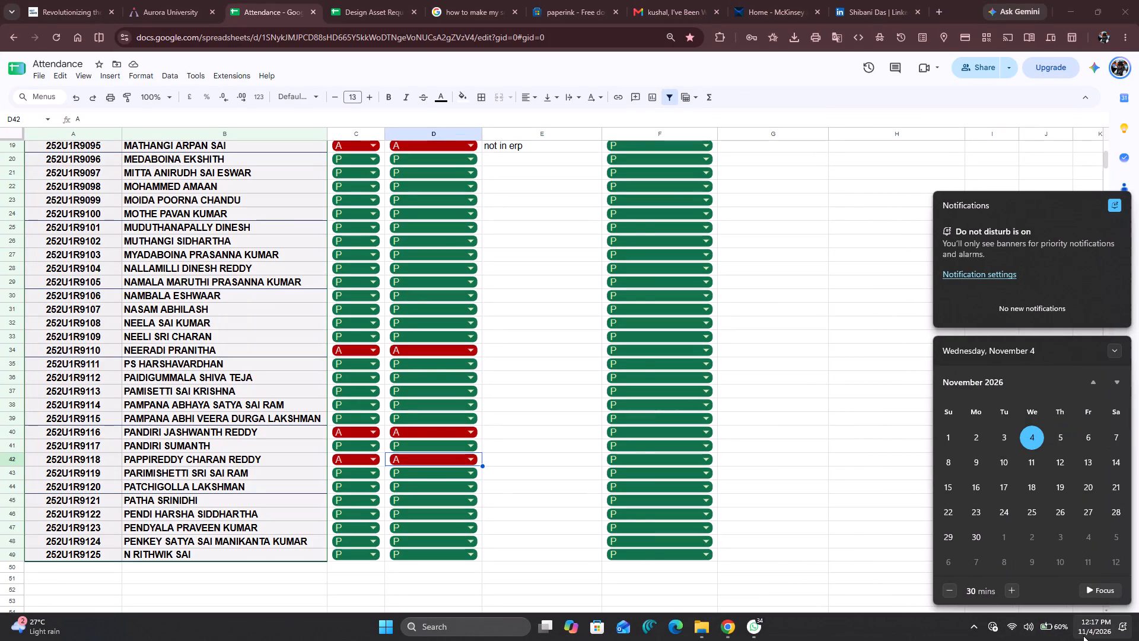
click(859, 510)
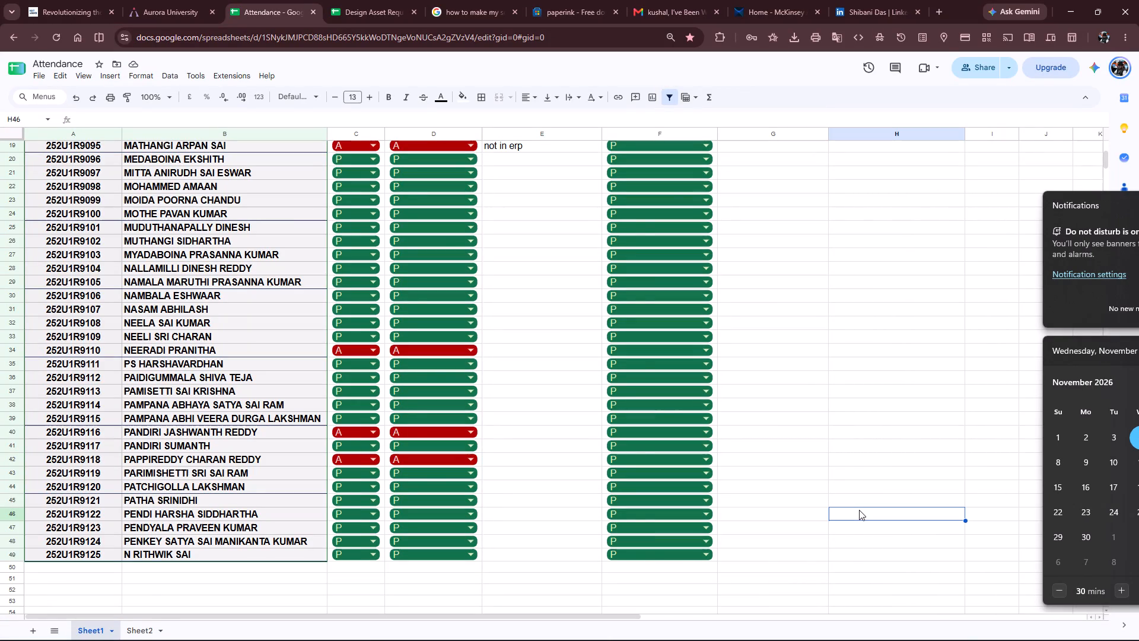
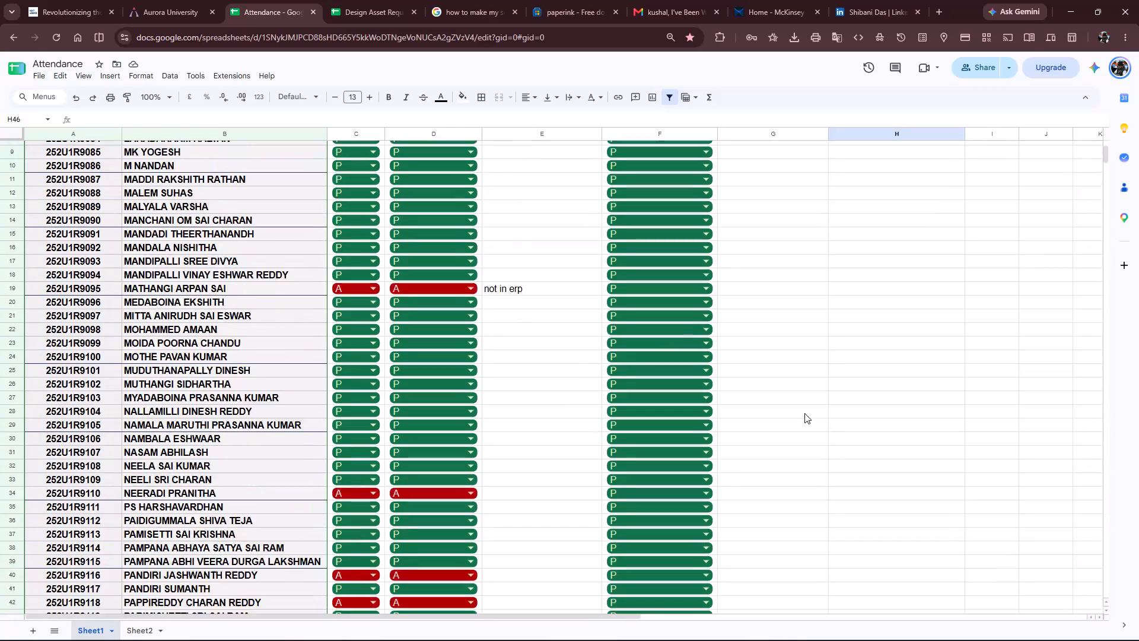
Copy the registration numbers of the full-day absentees in rows 2, 19, 34, 40 and 42 of Sheet1.
scroll(804, 413, up, 1)
scroll(804, 413, down, 3)
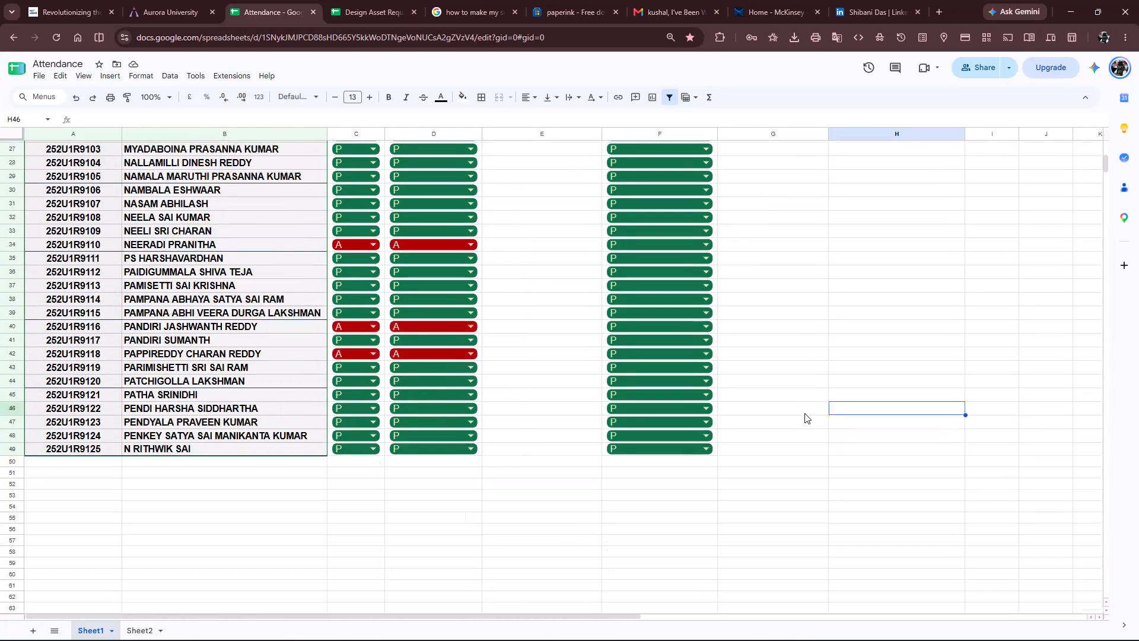
scroll(804, 413, down, 2)
scroll(804, 413, up, 7)
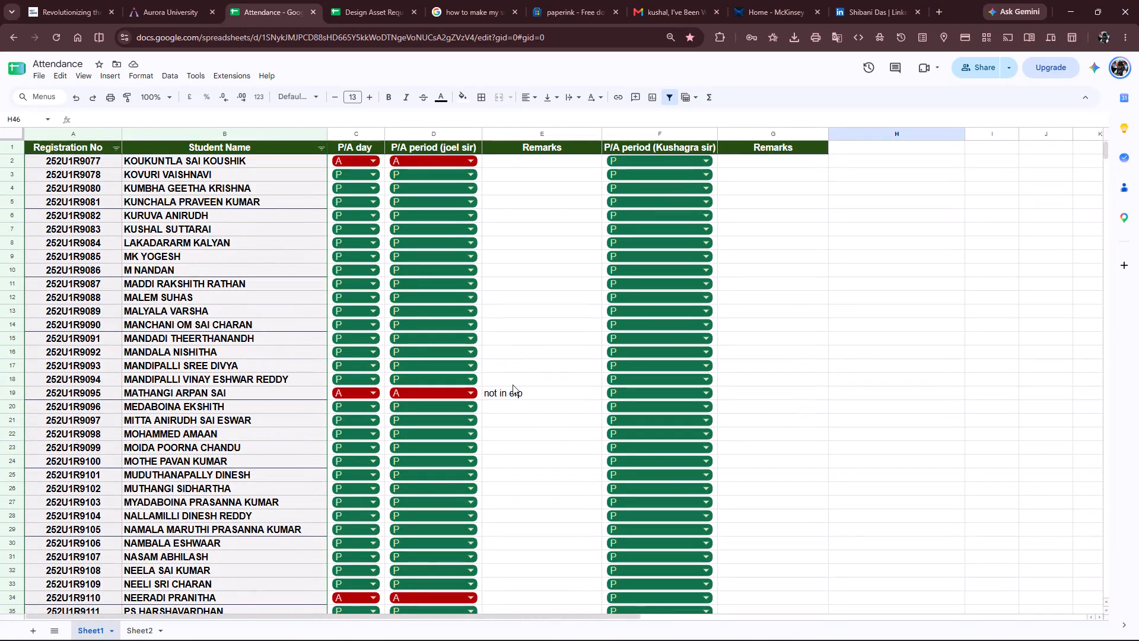
click(98, 156)
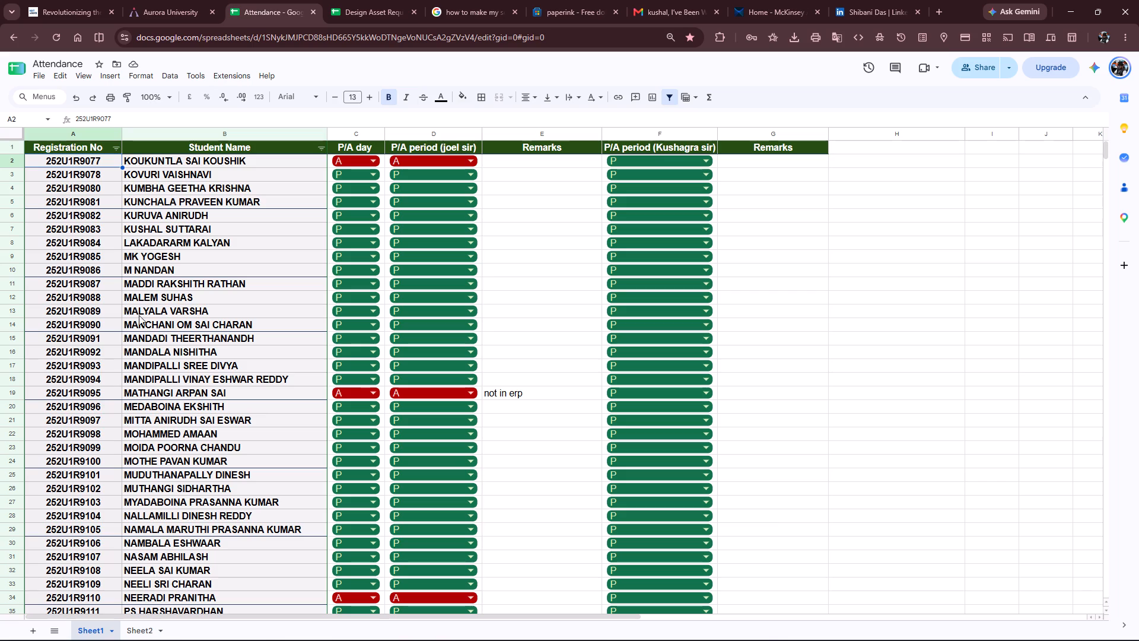
ctrl+click(115, 394)
scroll(115, 394, down, 3)
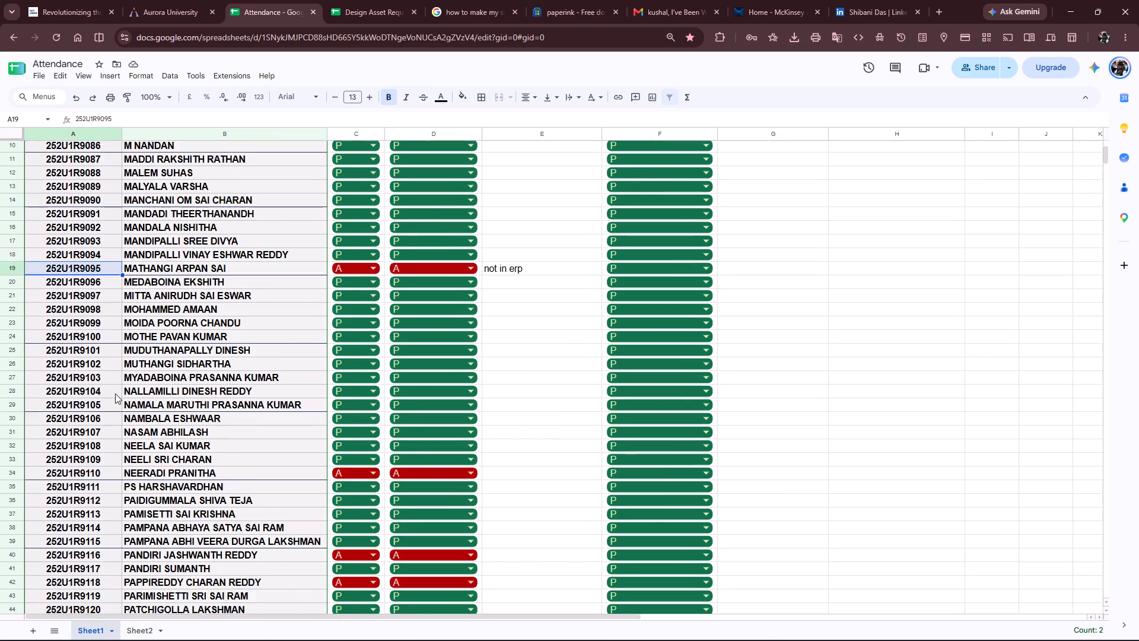
scroll(115, 394, down, 1)
ctrl+click(105, 444)
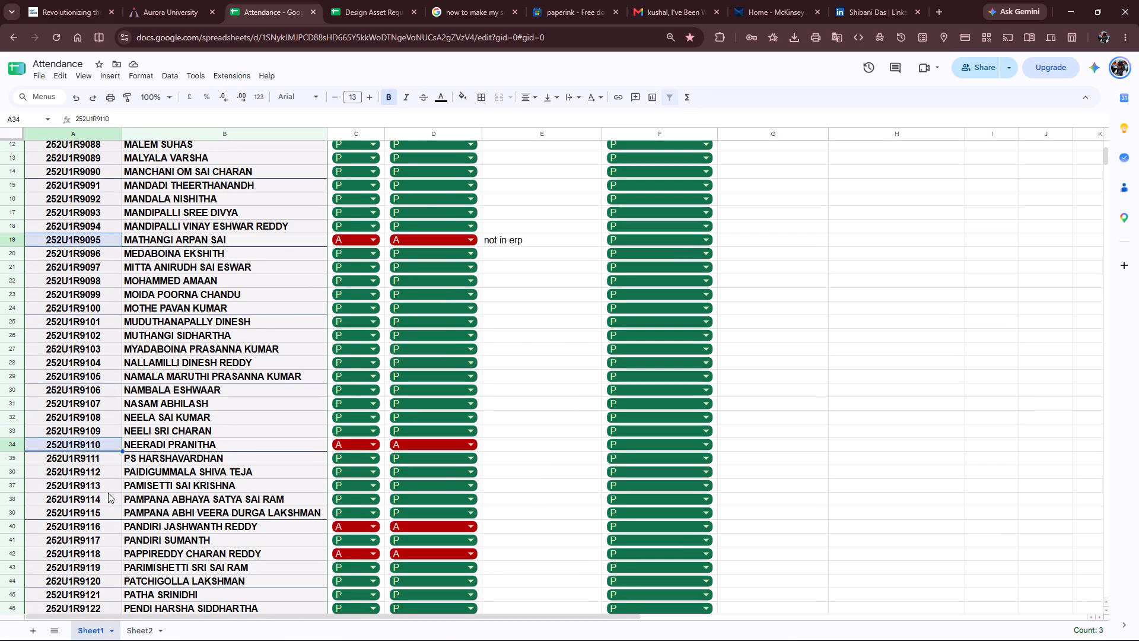
ctrl+click(106, 523)
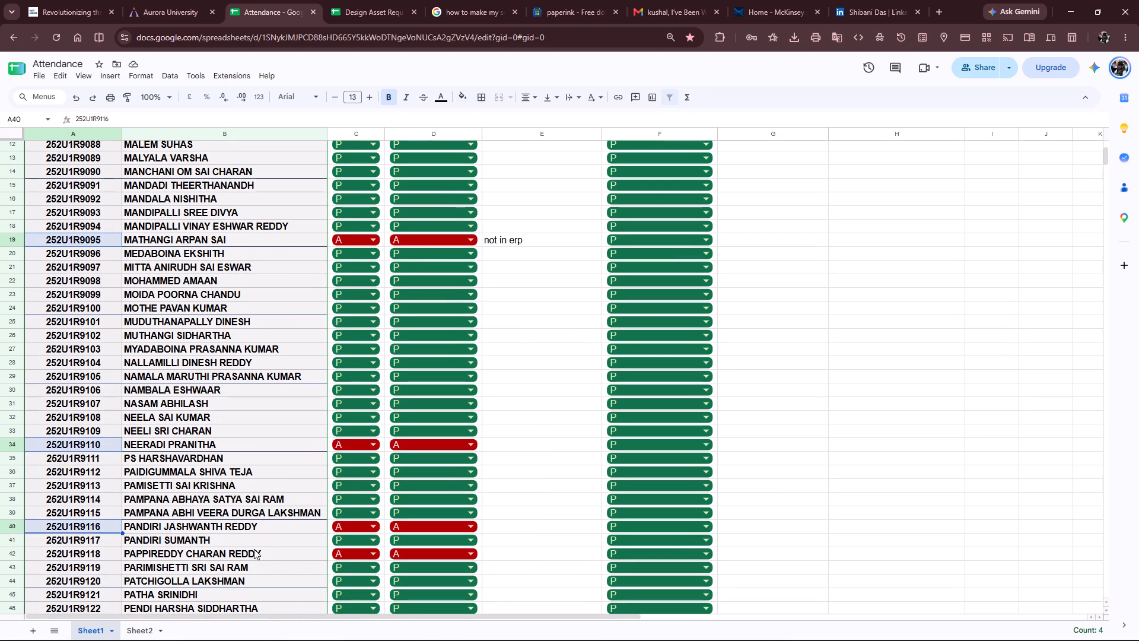
ctrl+click(103, 561)
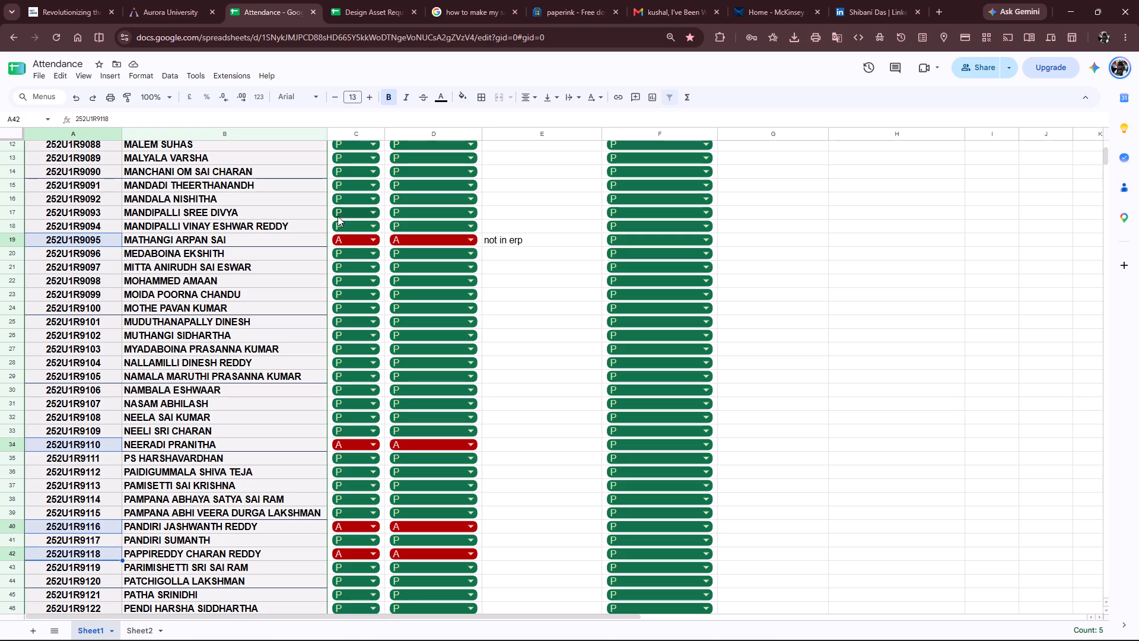
scroll(338, 217, right, 1)
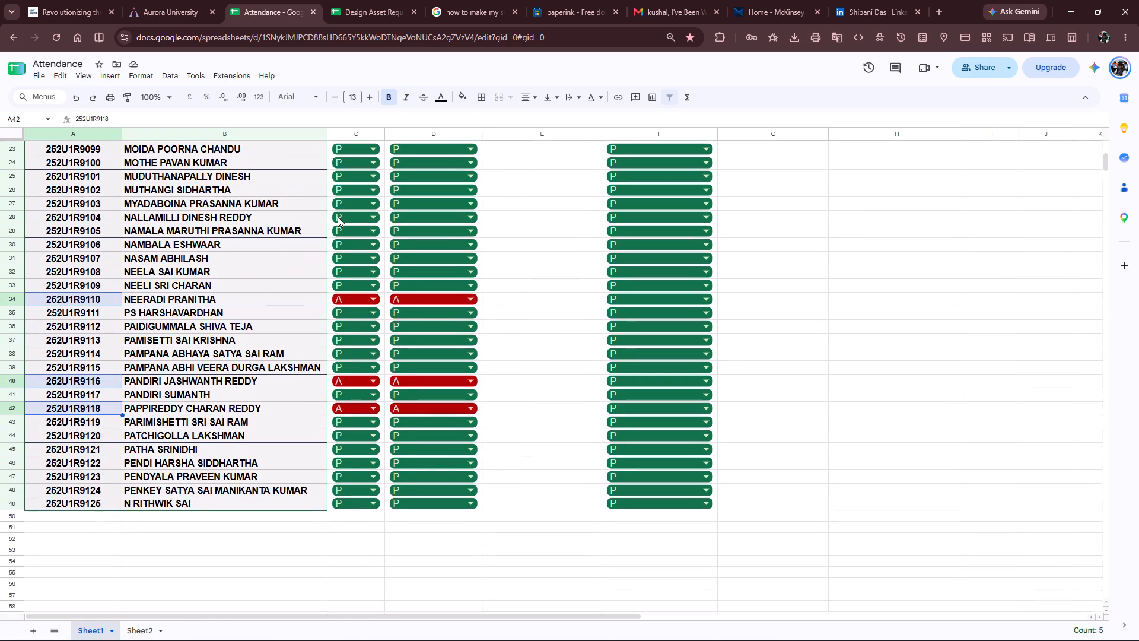
scroll(338, 217, right, 1)
key(ctrl+c)
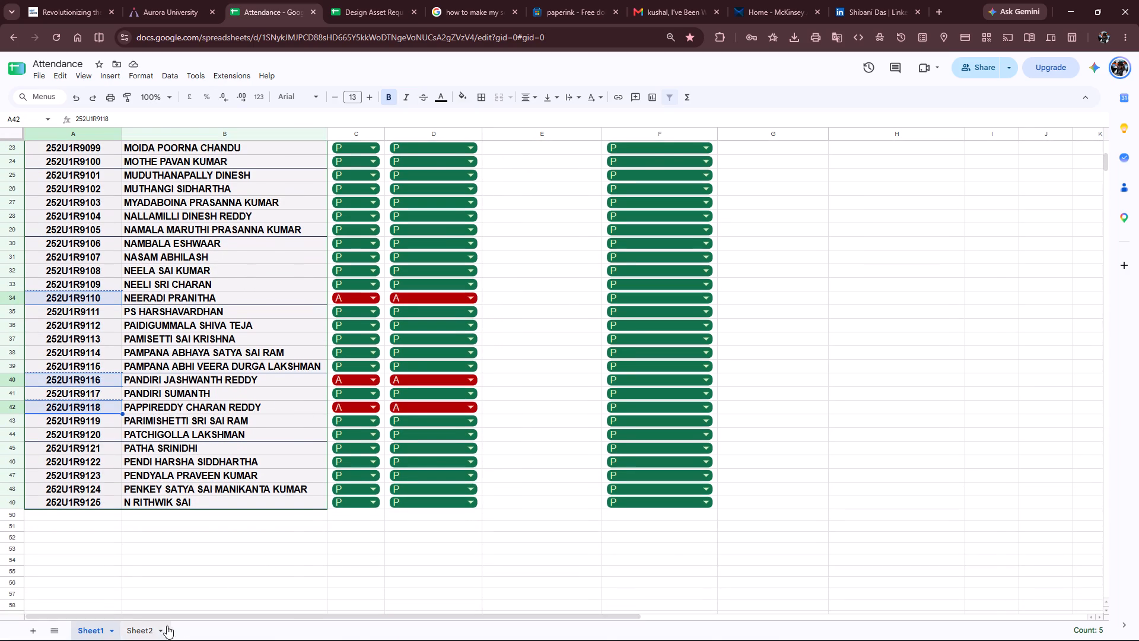
Paste the copied registration numbers into Sheet2 under the 04 Nov heading, starting at cell C5.
click(154, 624)
key(ctrl+v)
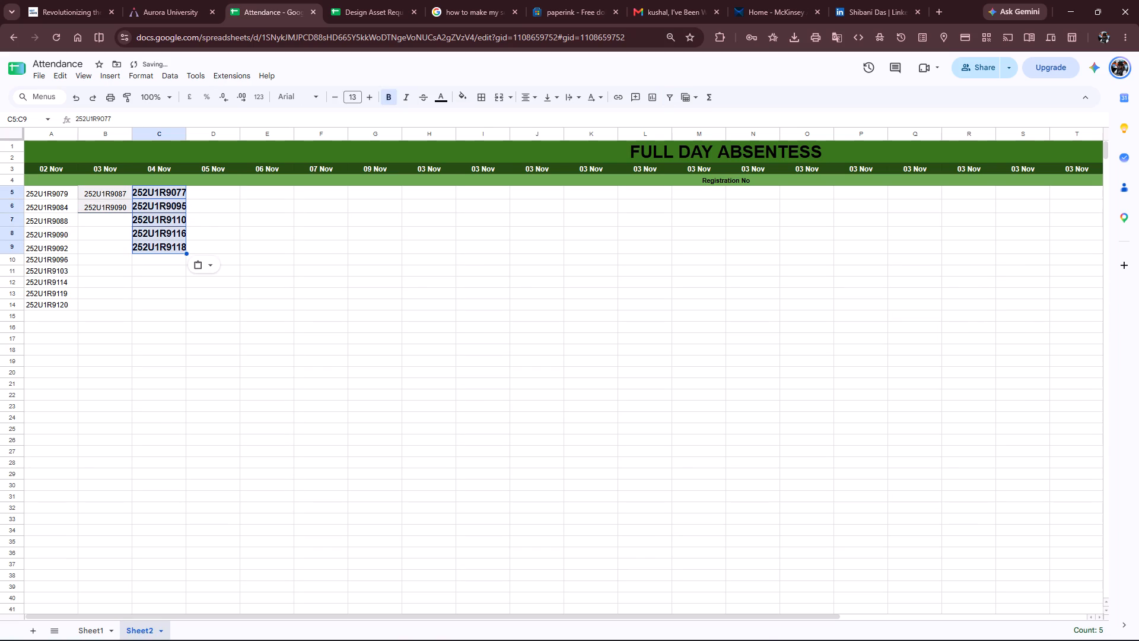
click(255, 233)
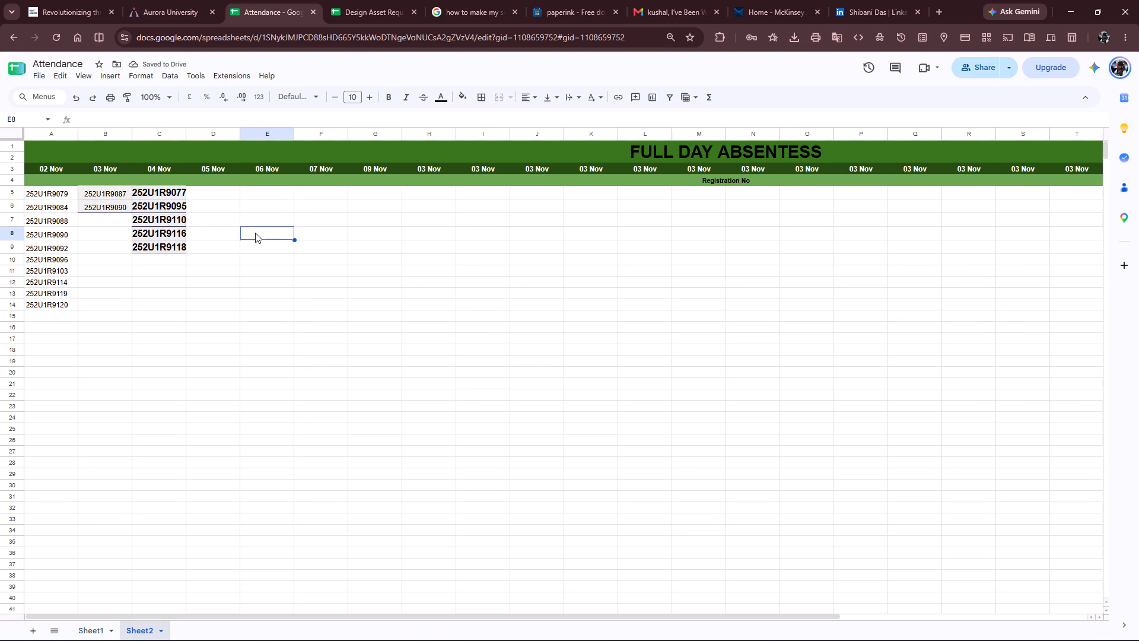
Widen the 04 Nov column slightly so the pasted registration numbers fit within it.
drag(185, 135, 189, 135)
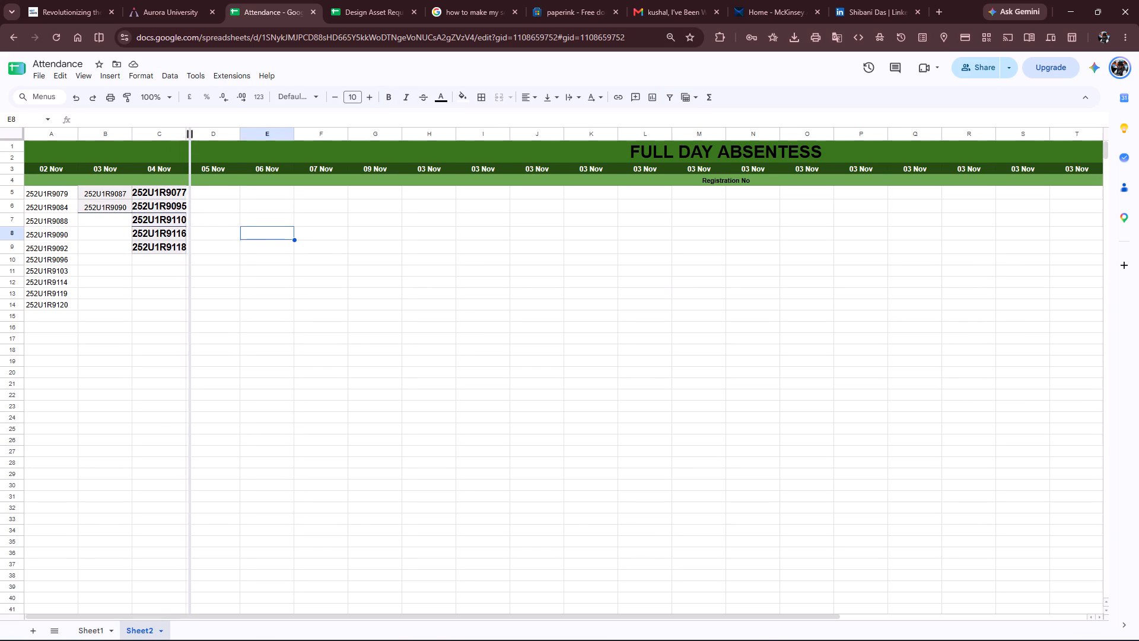
drag(189, 135, 190, 135)
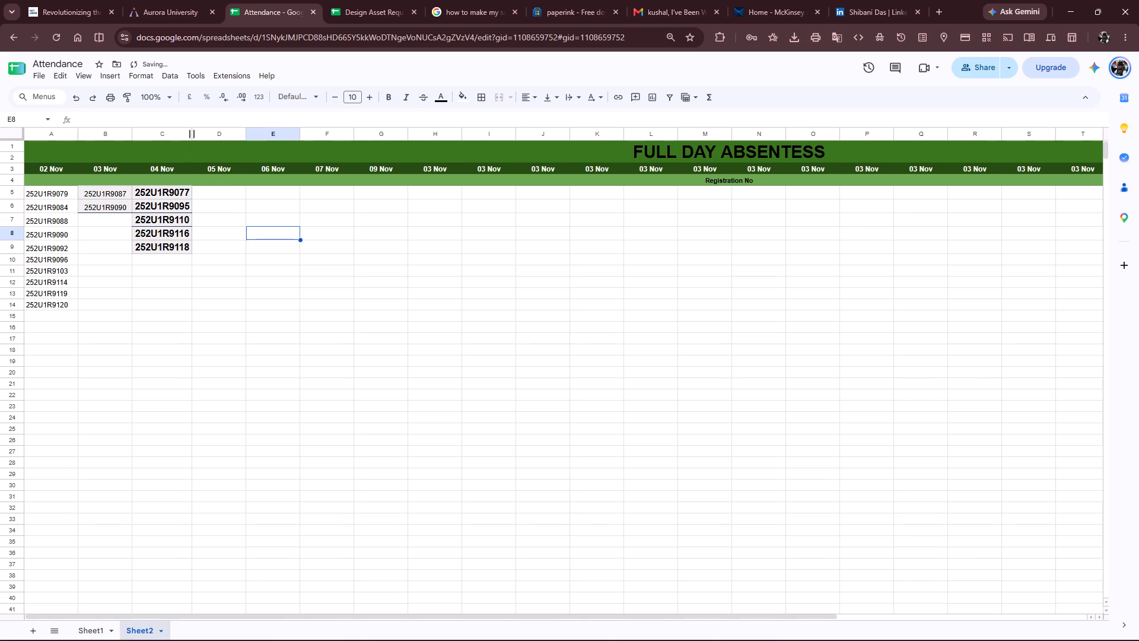
Adjust the width of the 03 Nov column at its border with the 04 Nov column.
click(131, 137)
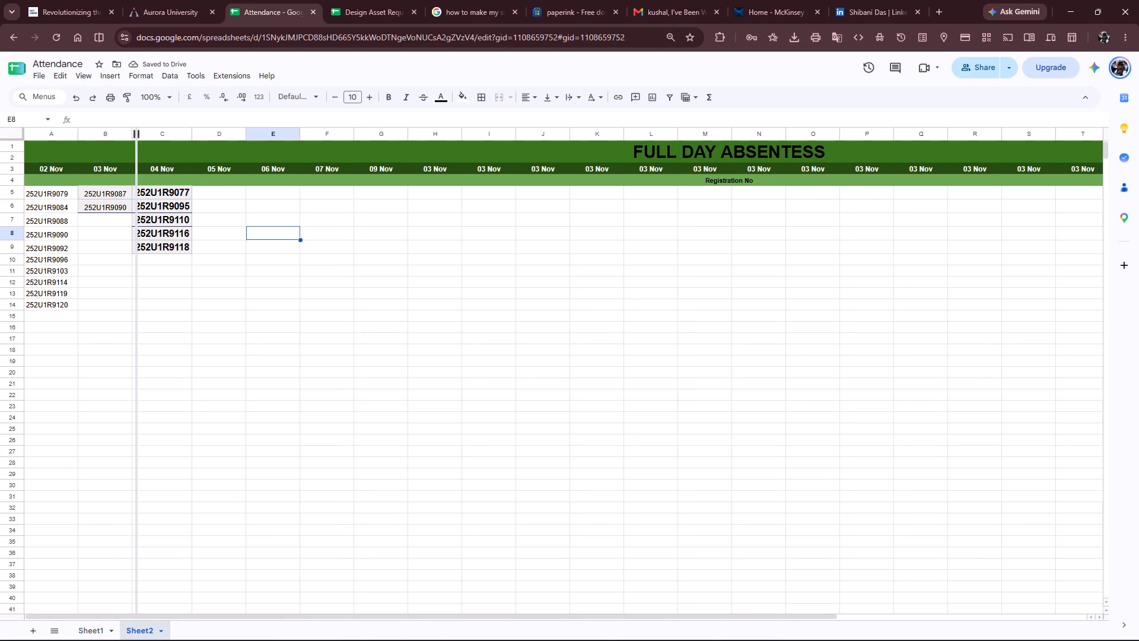
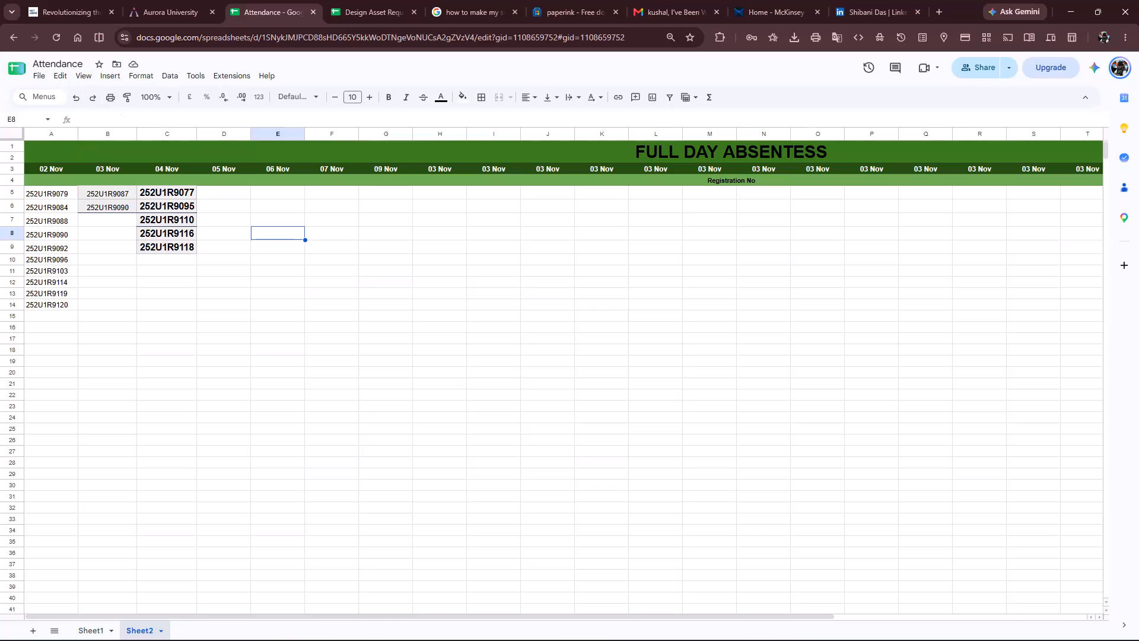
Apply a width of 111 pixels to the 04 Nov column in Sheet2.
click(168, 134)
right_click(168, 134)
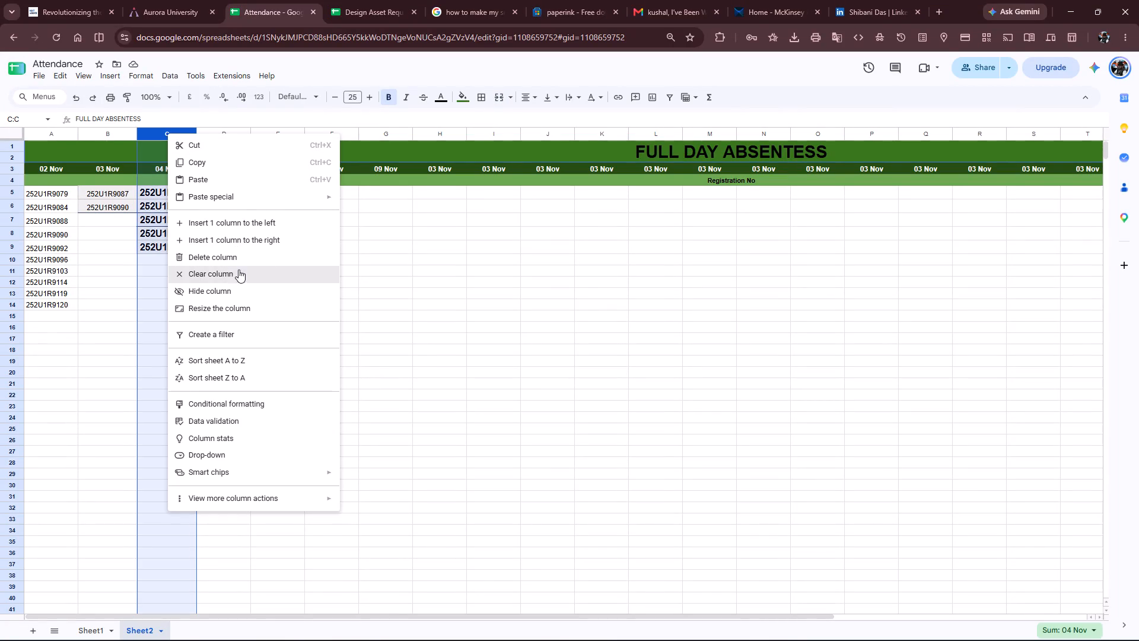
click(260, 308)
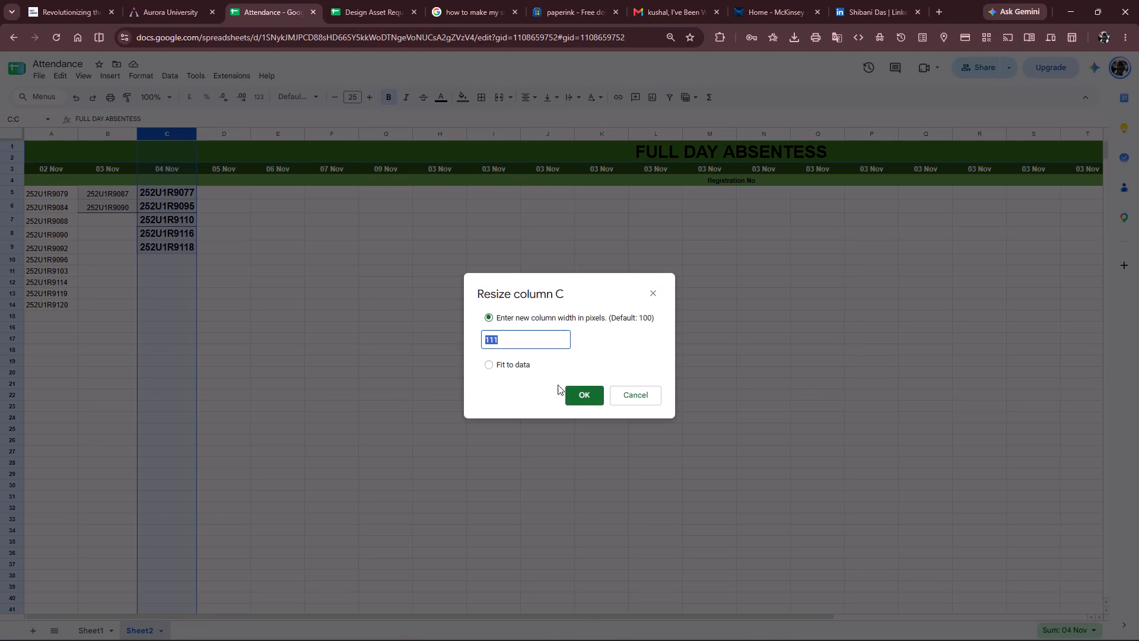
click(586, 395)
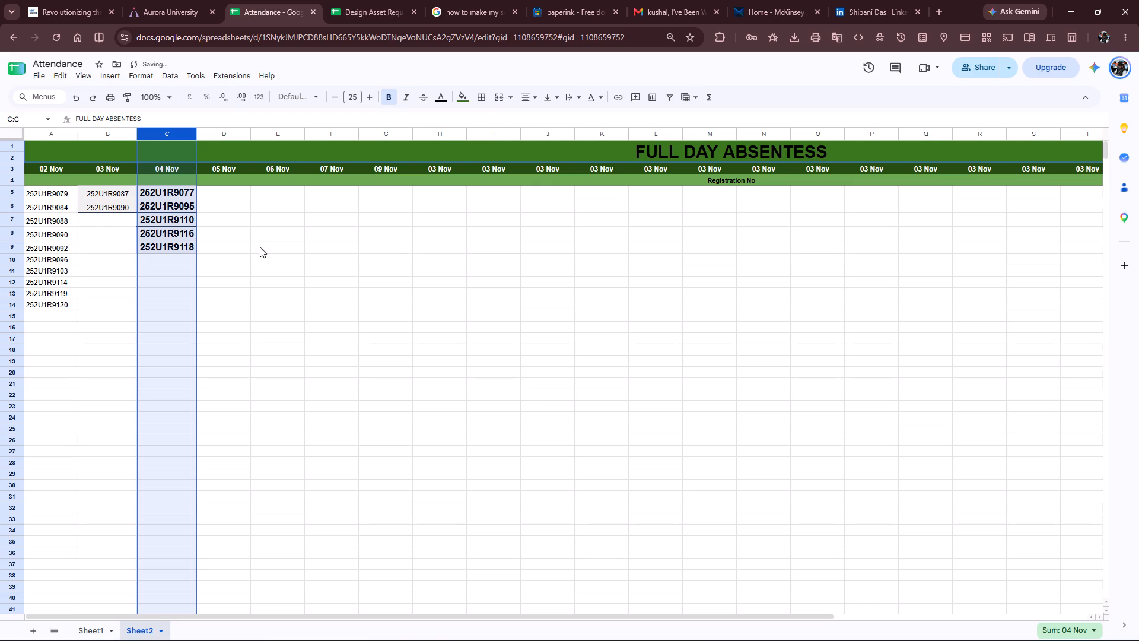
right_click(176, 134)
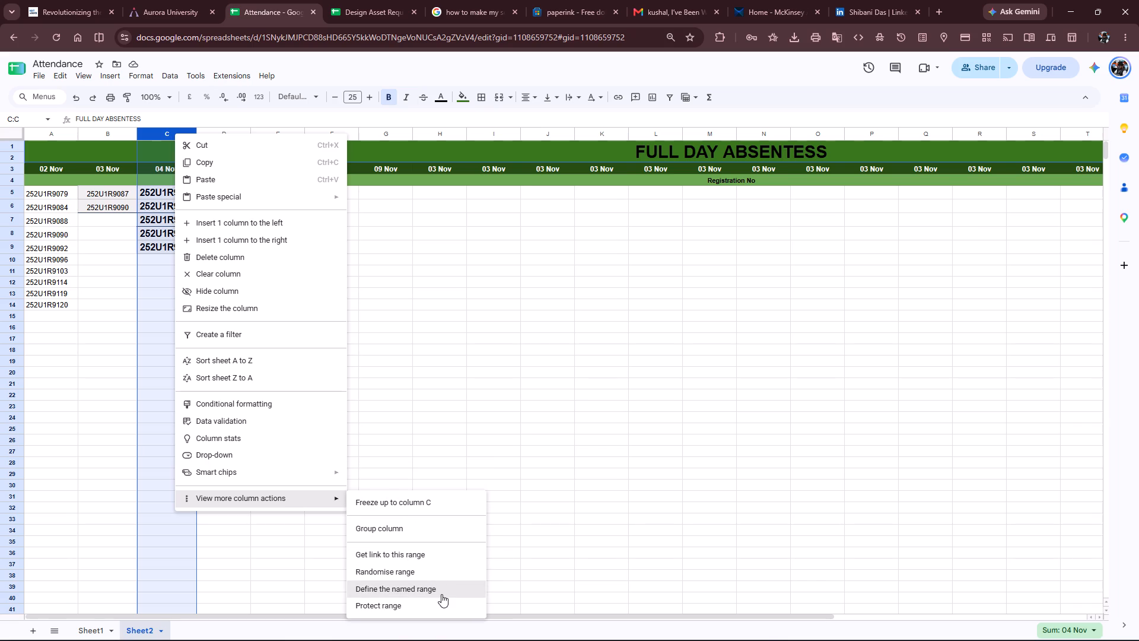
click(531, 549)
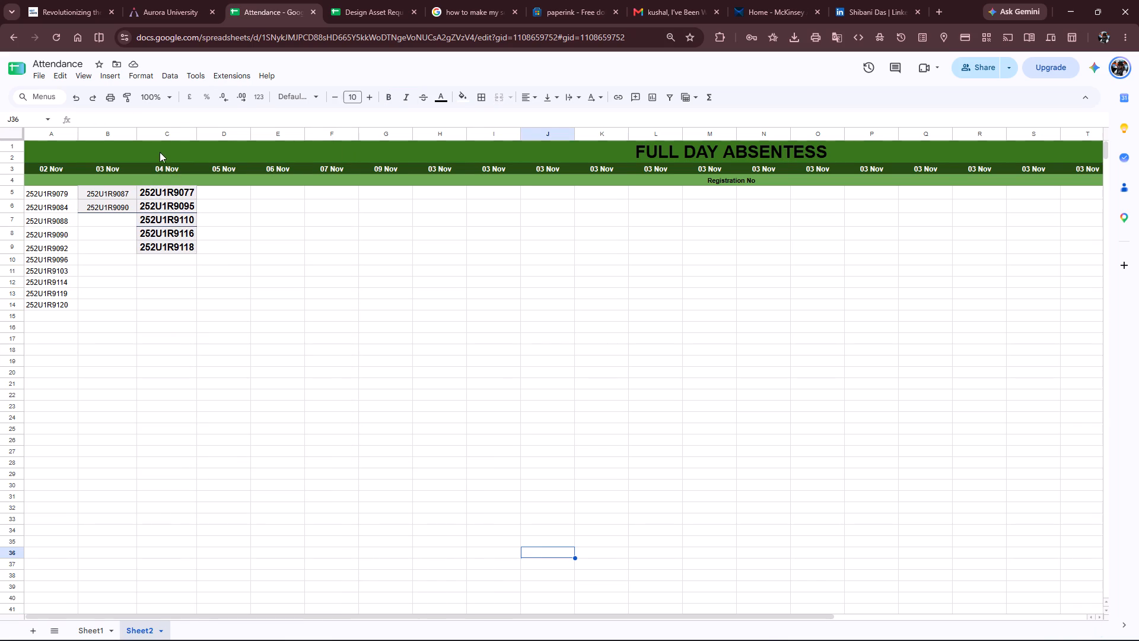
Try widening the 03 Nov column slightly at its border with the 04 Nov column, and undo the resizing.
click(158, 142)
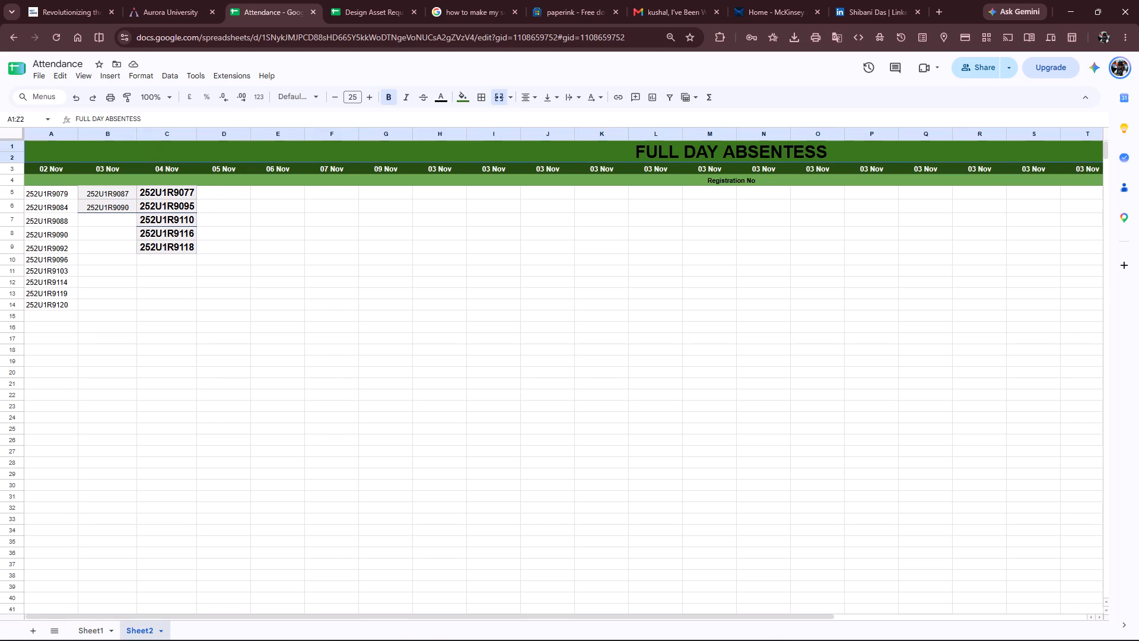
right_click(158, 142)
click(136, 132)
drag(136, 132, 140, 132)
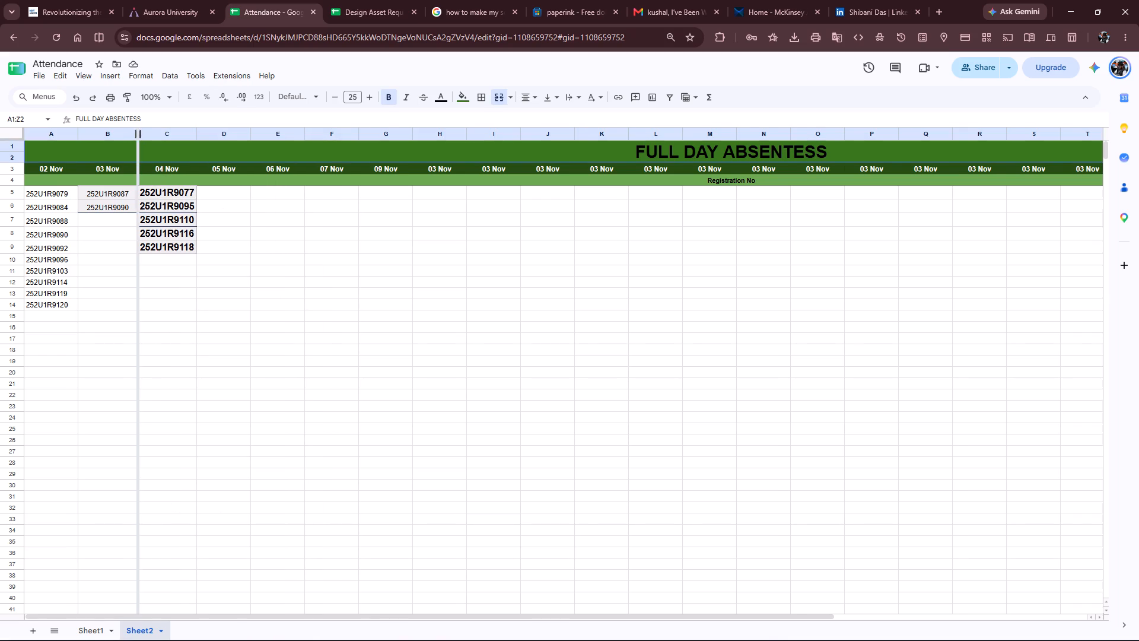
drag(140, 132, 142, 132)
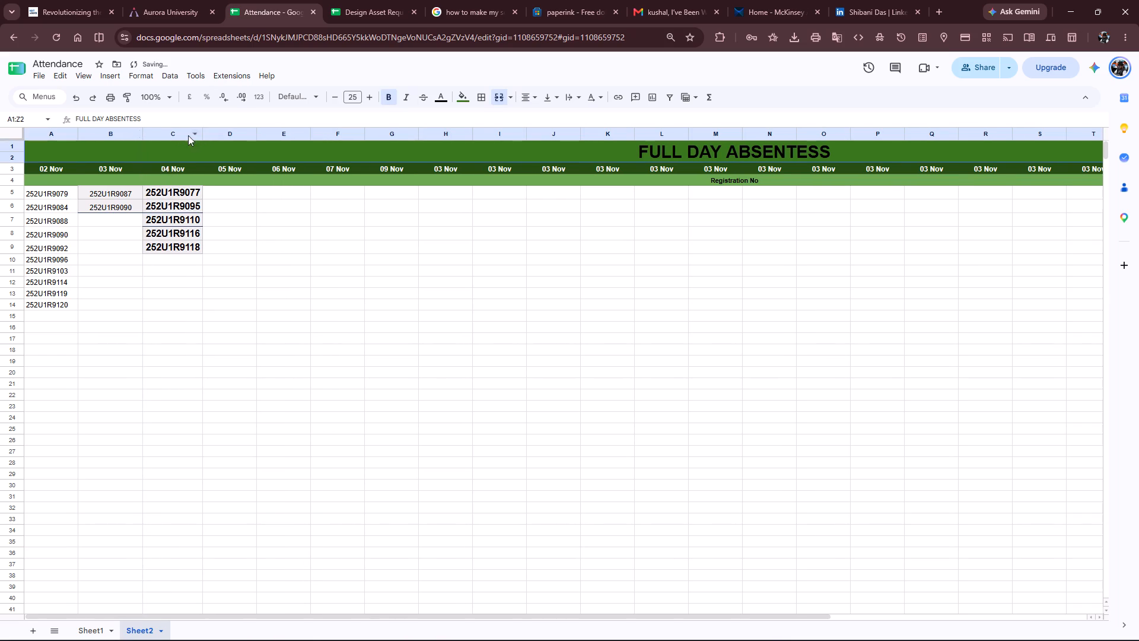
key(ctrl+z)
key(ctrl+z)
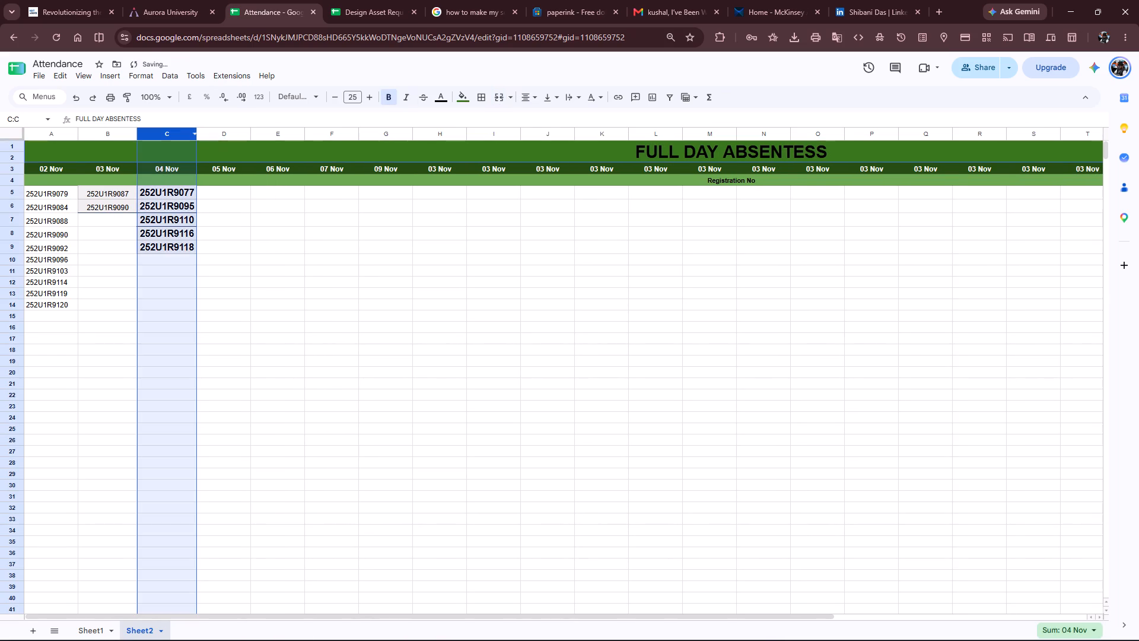
Undo the 03 Nov column's earlier width change, keeping the registration numbers pasted under 04 Nov and that column's widening.
click(74, 139)
click(91, 135)
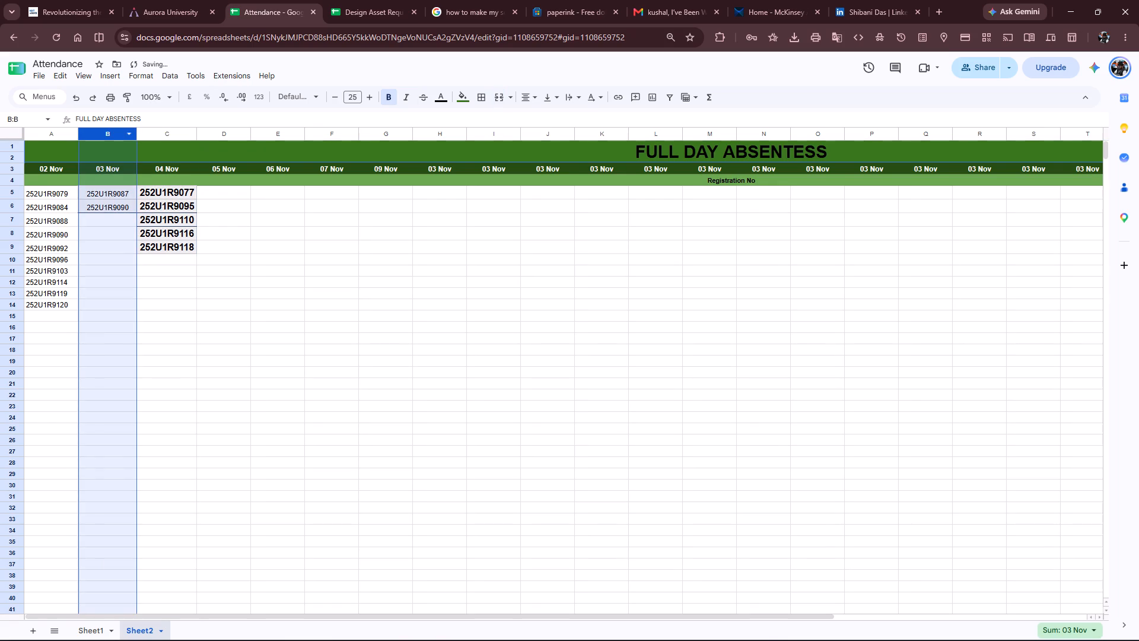
key(ctrl+z)
key(ctrl+z)
key(ctrl+z)
key(ctrl+z)
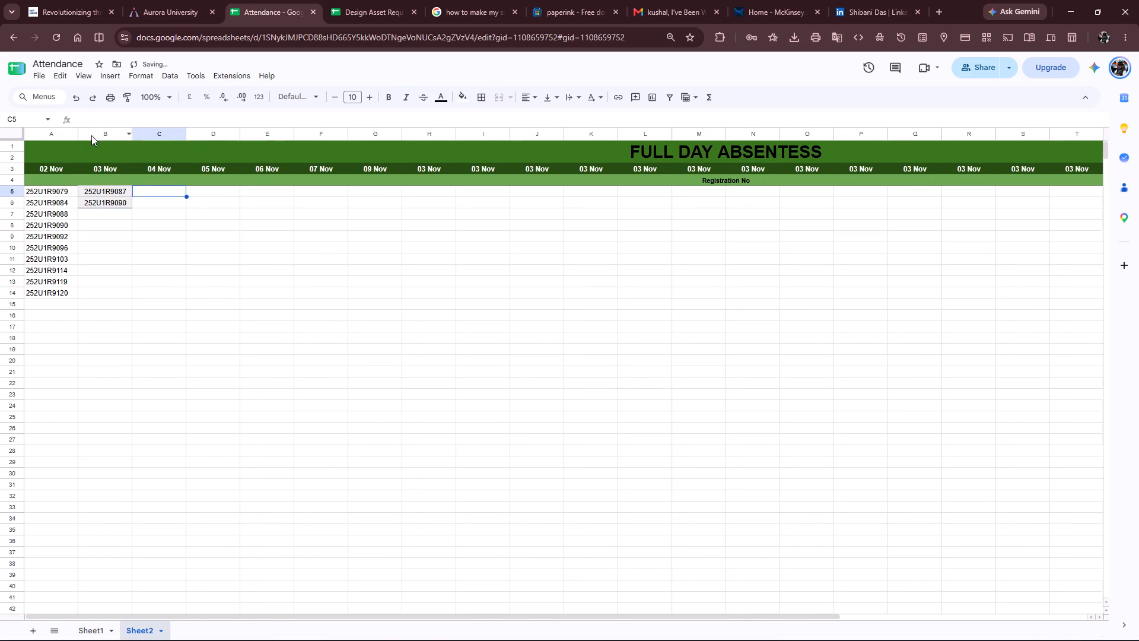
key(ctrl+z)
key(ctrl+y)
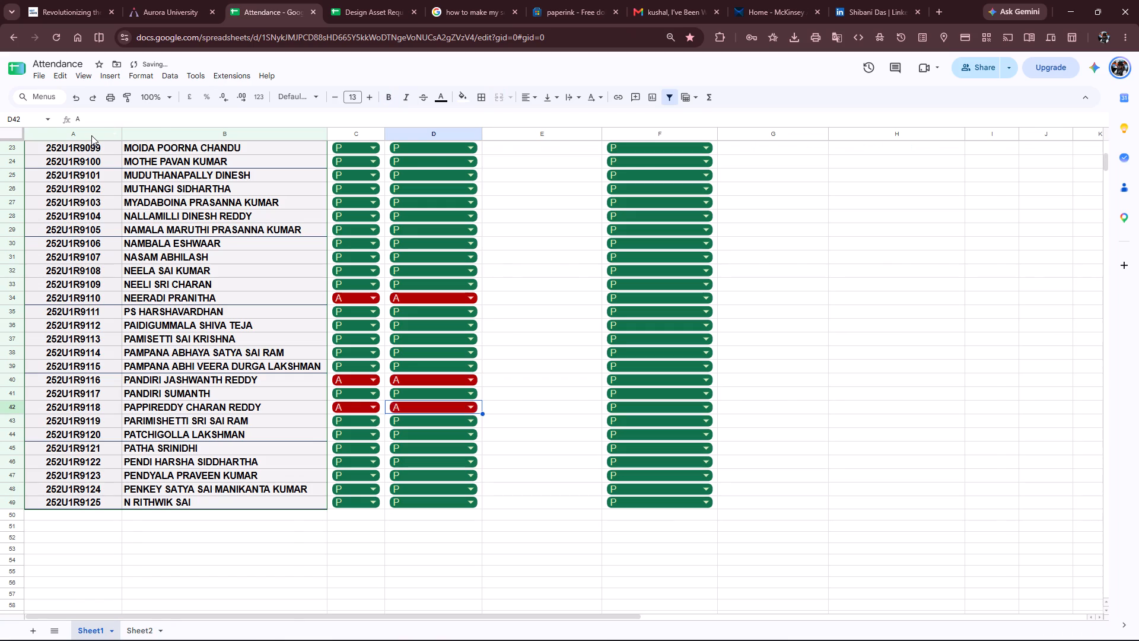
key(ctrl+y)
key(ctrl+y)
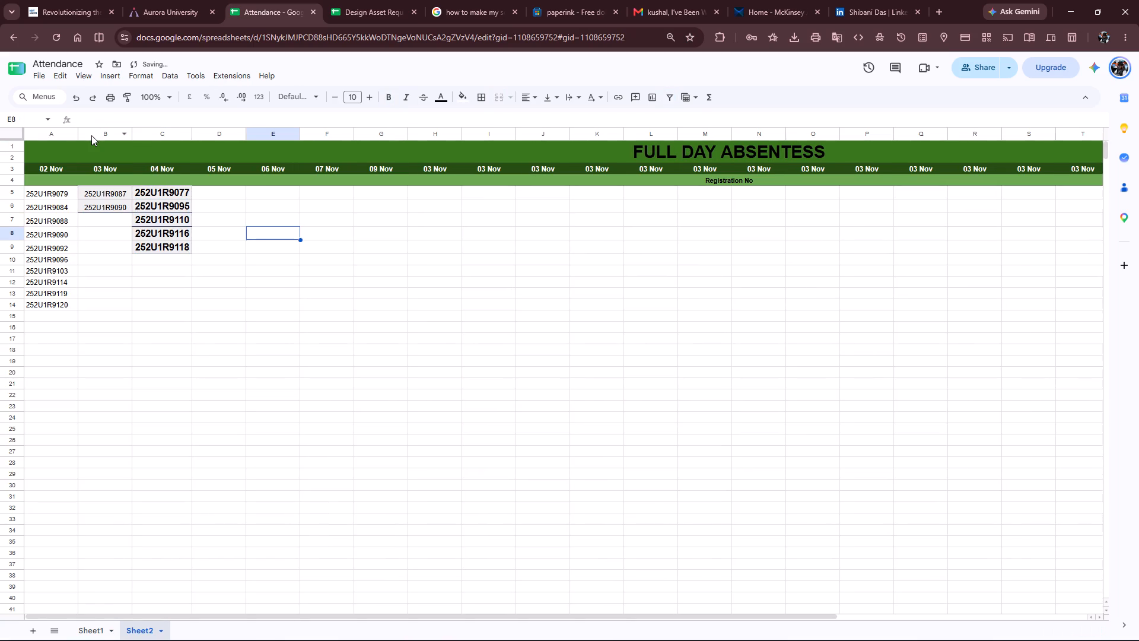
Select the entire 03 Nov column in Sheet2.
click(91, 135)
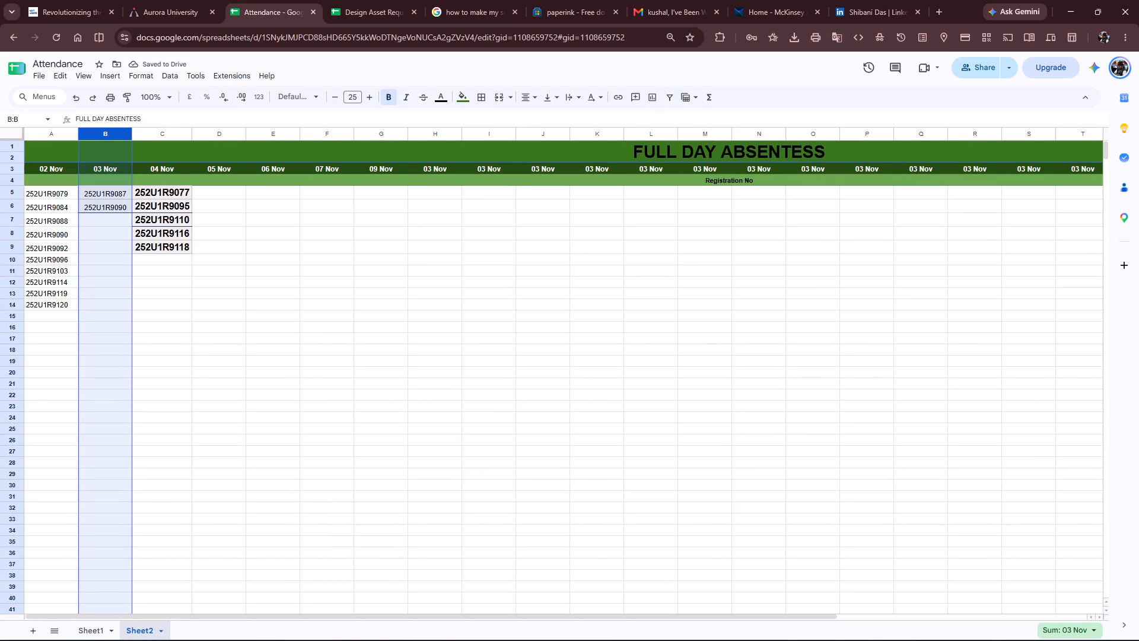
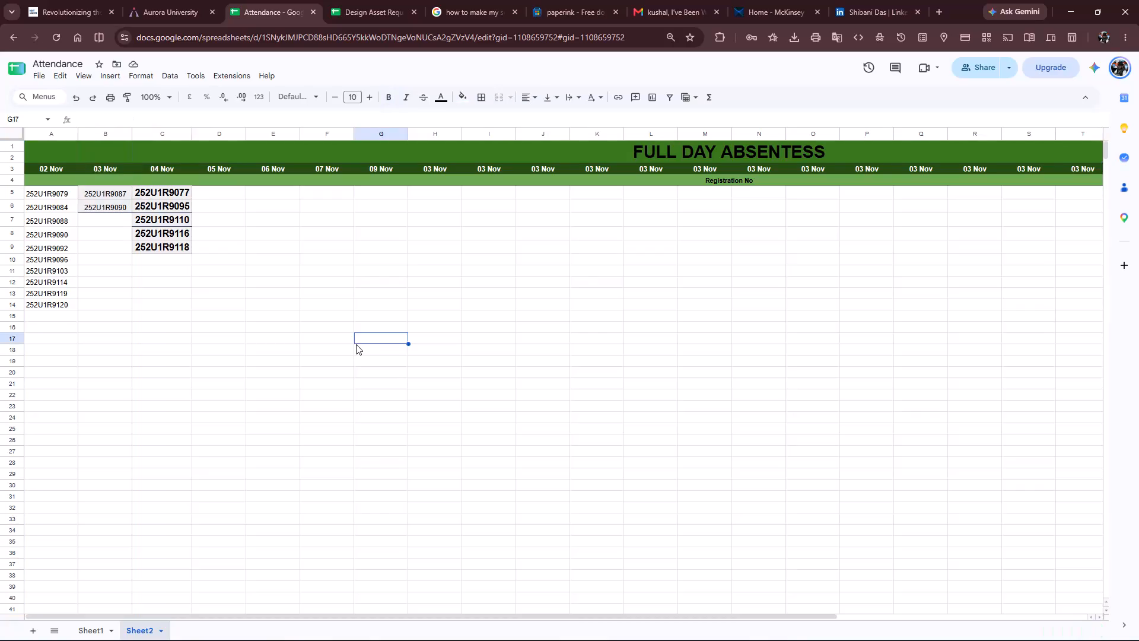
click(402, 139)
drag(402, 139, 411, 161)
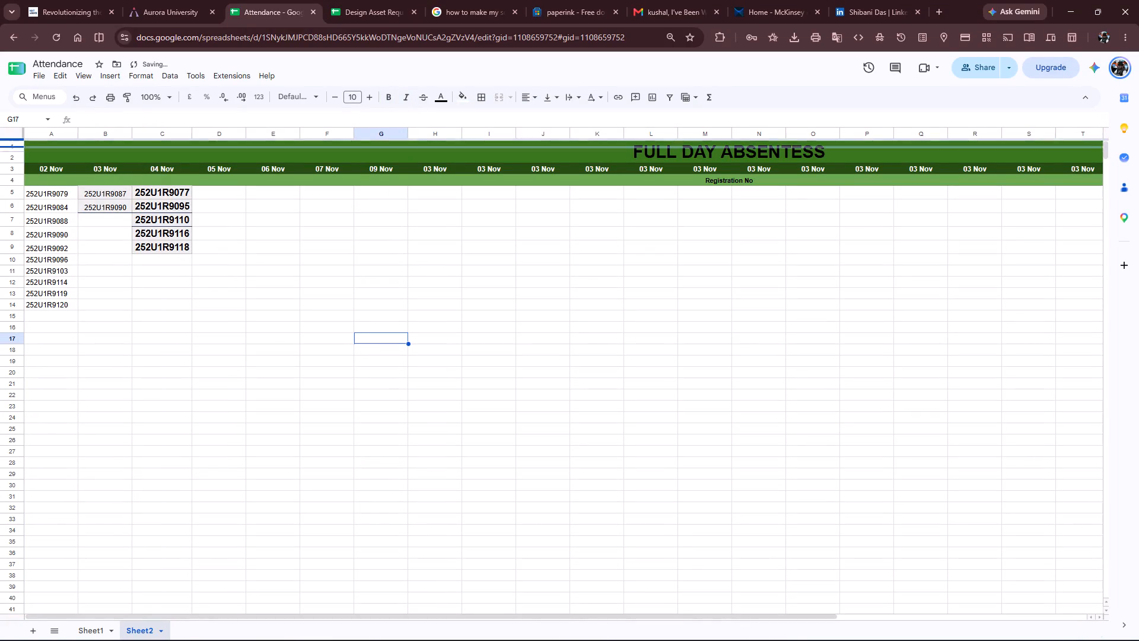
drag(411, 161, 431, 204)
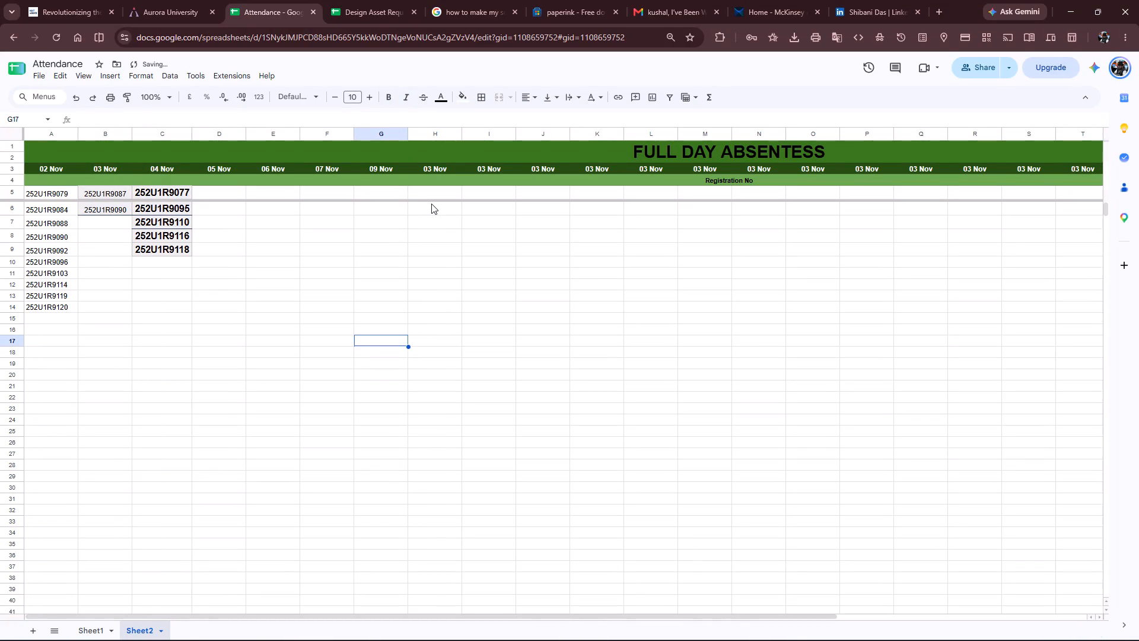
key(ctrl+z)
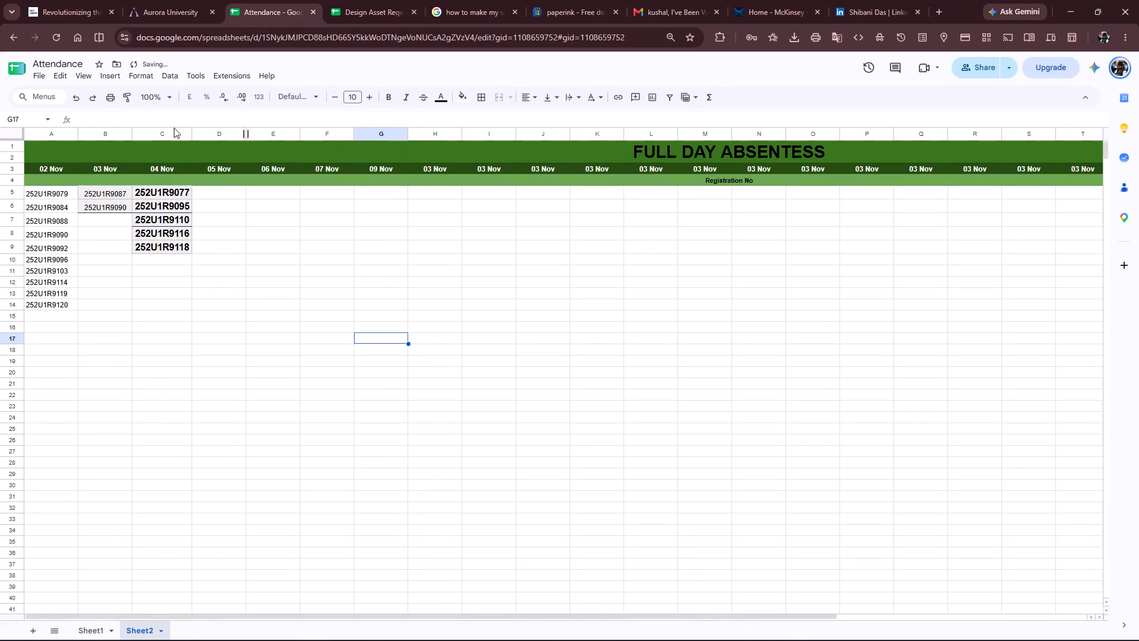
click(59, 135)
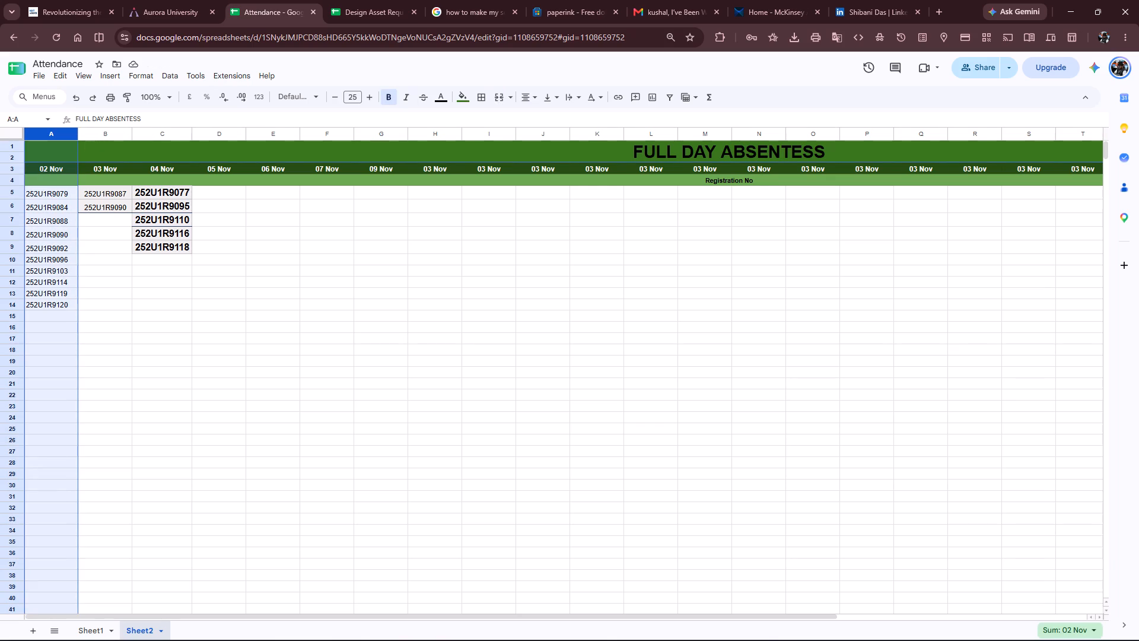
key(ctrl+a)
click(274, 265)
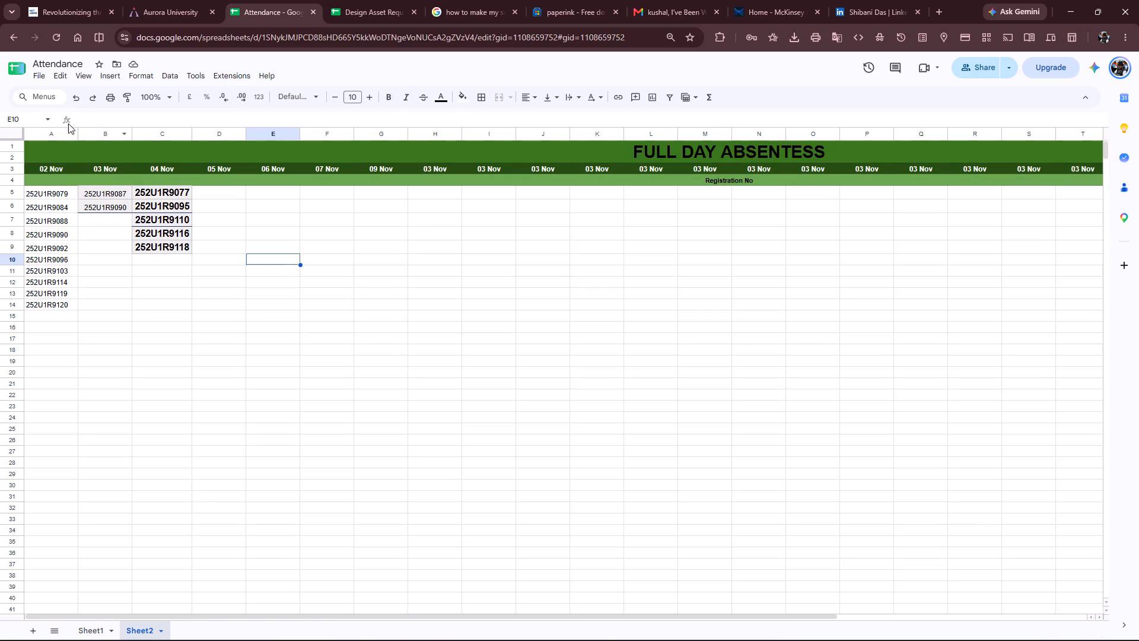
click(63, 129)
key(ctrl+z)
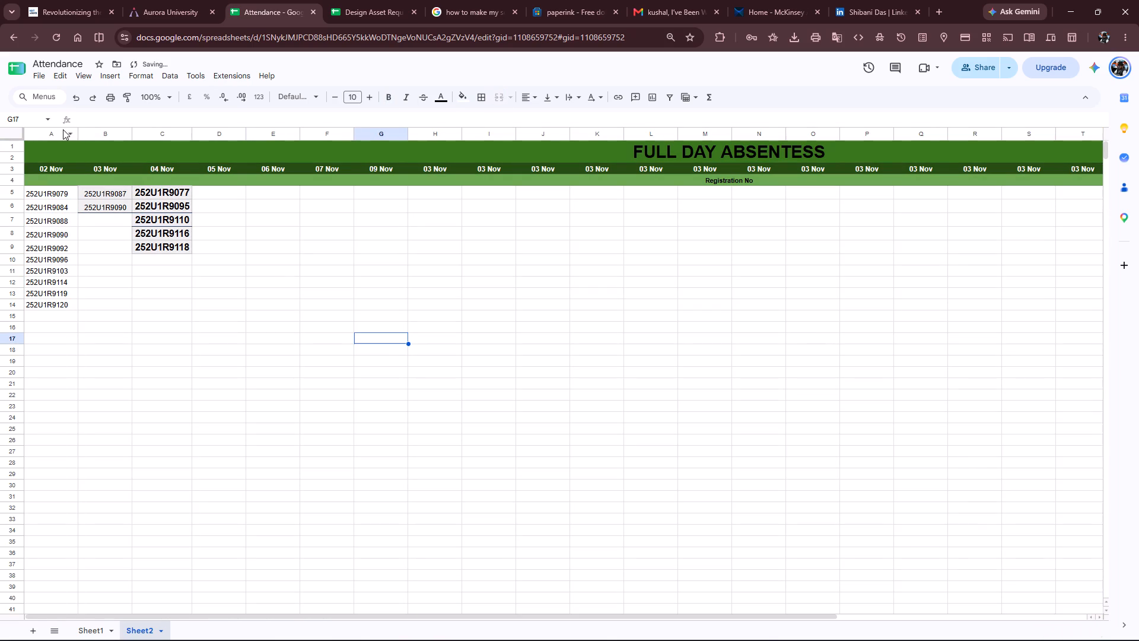
Widen all Sheet2 columns together to one equal width, slightly wider than the 04 Nov column.
click(36, 128)
right_click(38, 131)
key(ctrl+a)
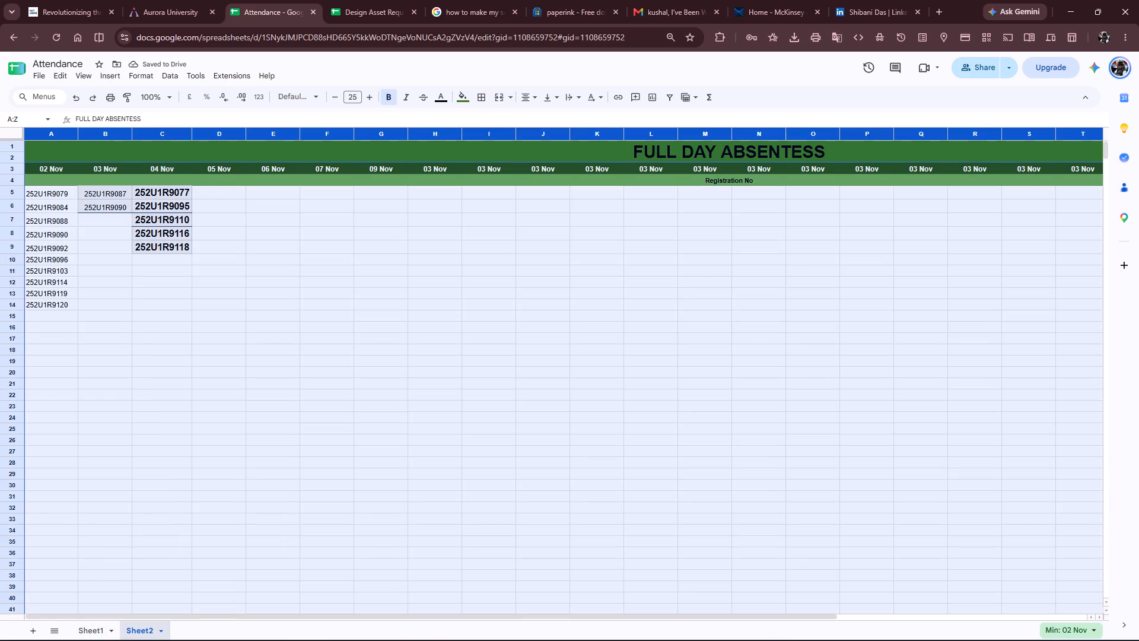
drag(81, 139, 92, 139)
drag(78, 132, 78, 132)
drag(78, 132, 87, 131)
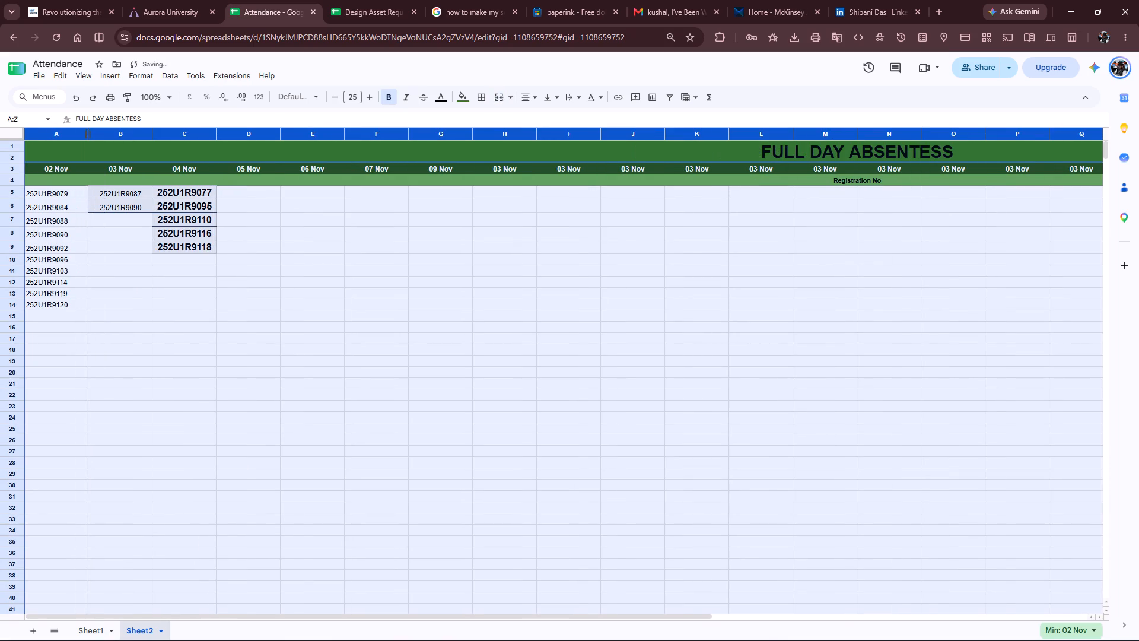
drag(87, 131, 104, 132)
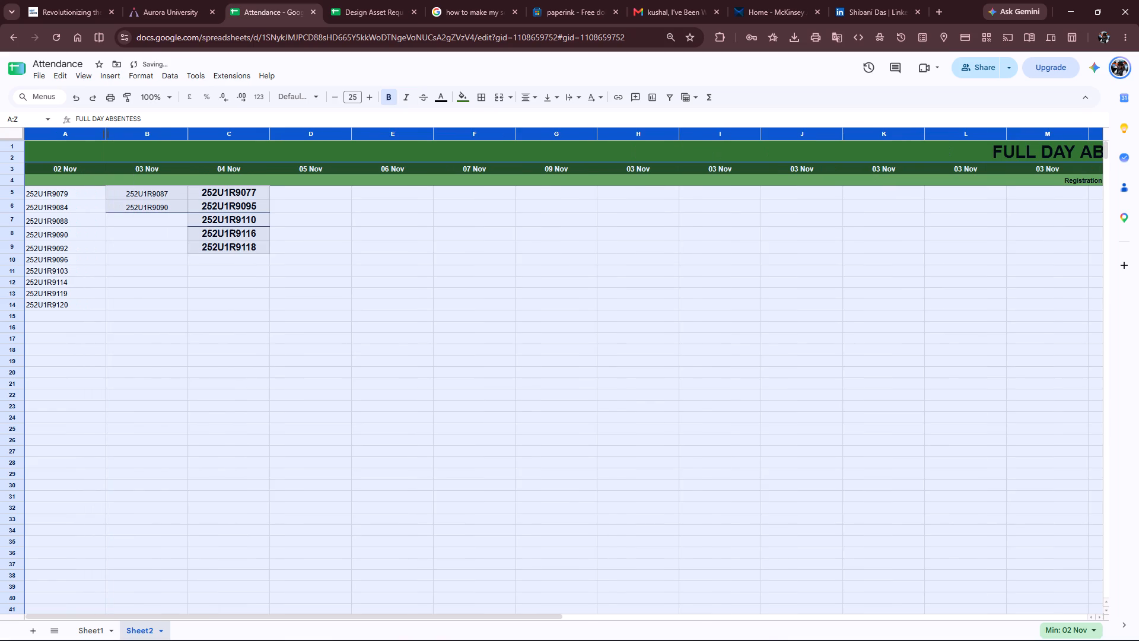
key(ctrl+z)
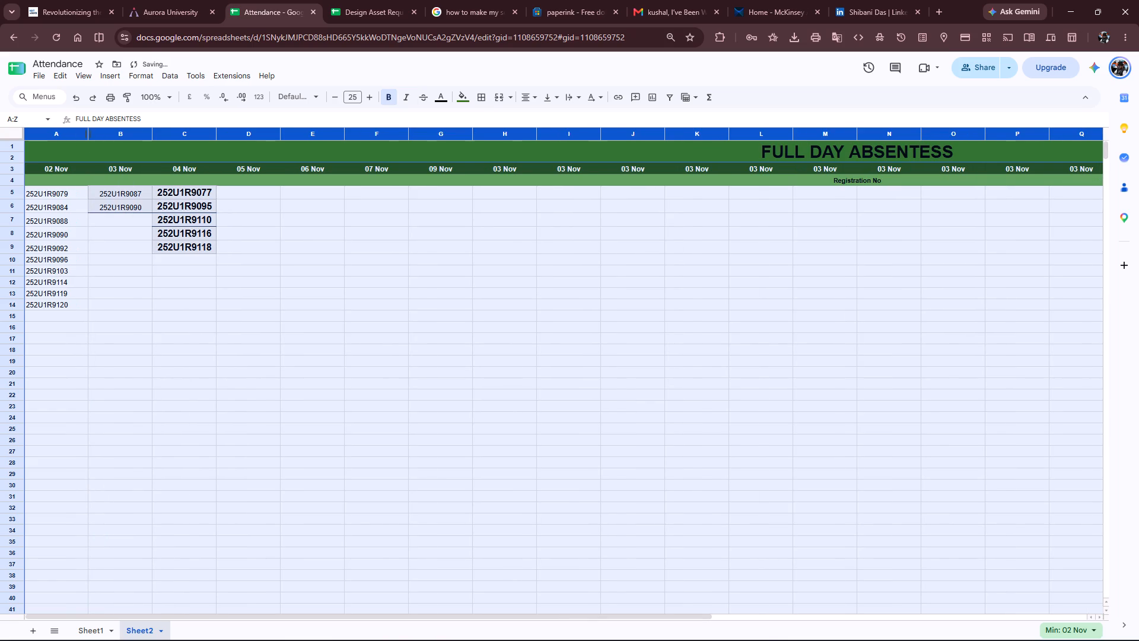
click(278, 230)
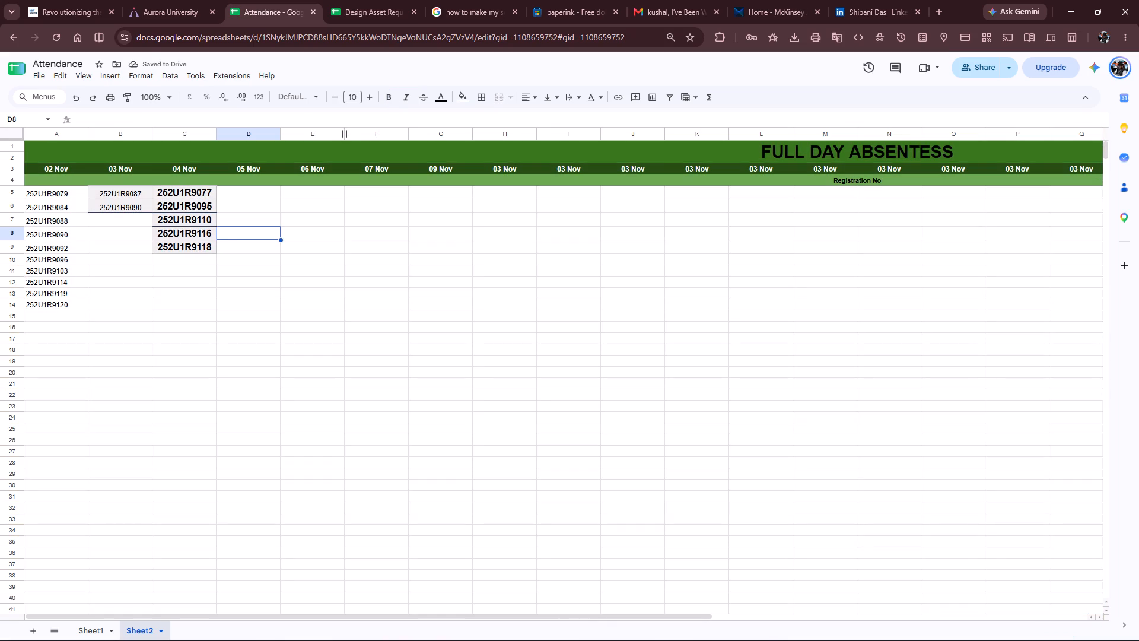
Extend the first registration number under 02 Nov as an incrementing series from A5 down to A41.
click(53, 192)
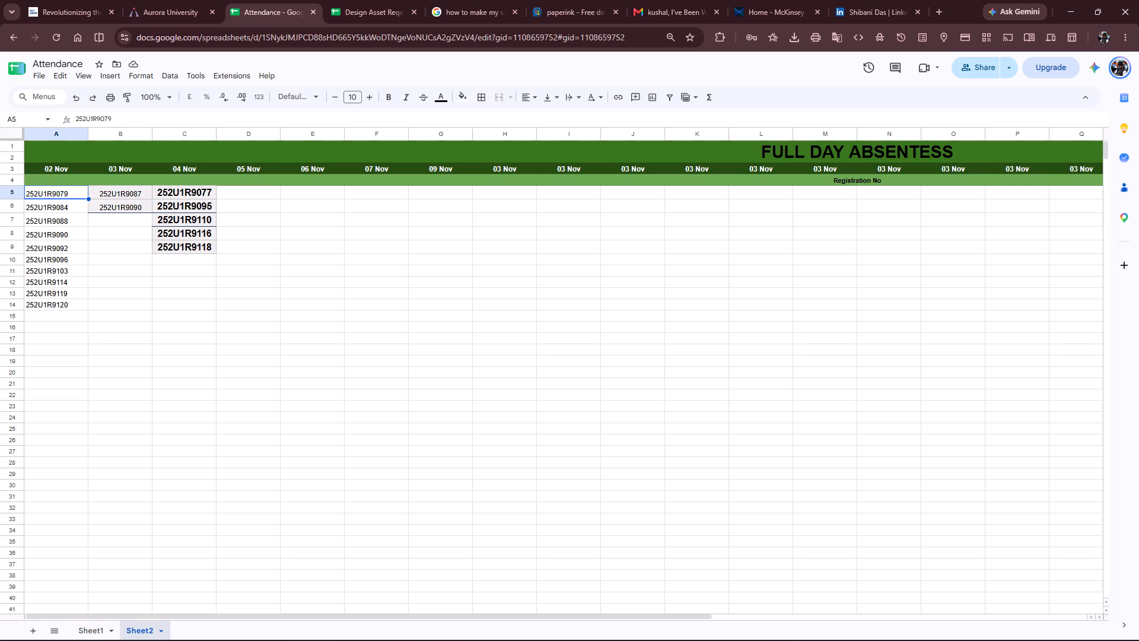
drag(88, 198, 920, 594)
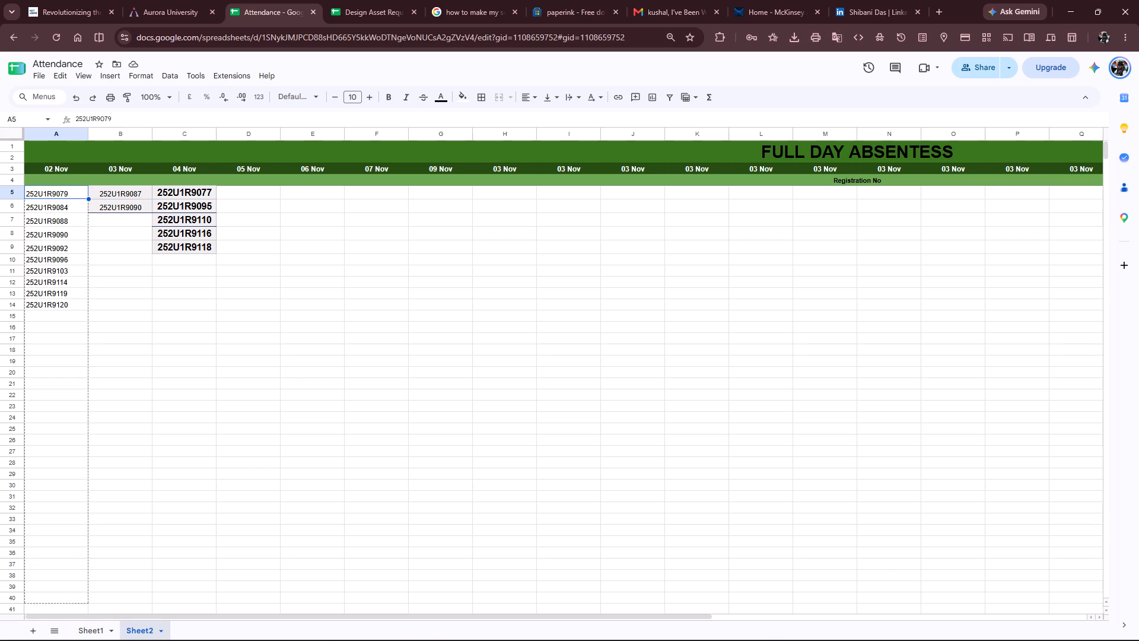
drag(920, 594, 936, 606)
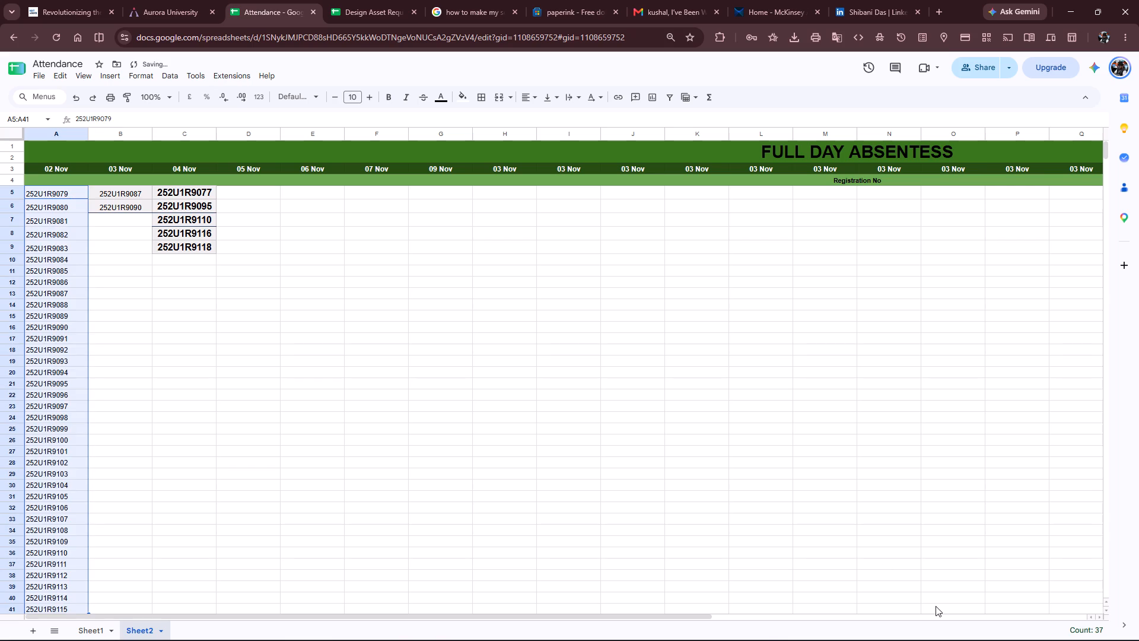
click(354, 347)
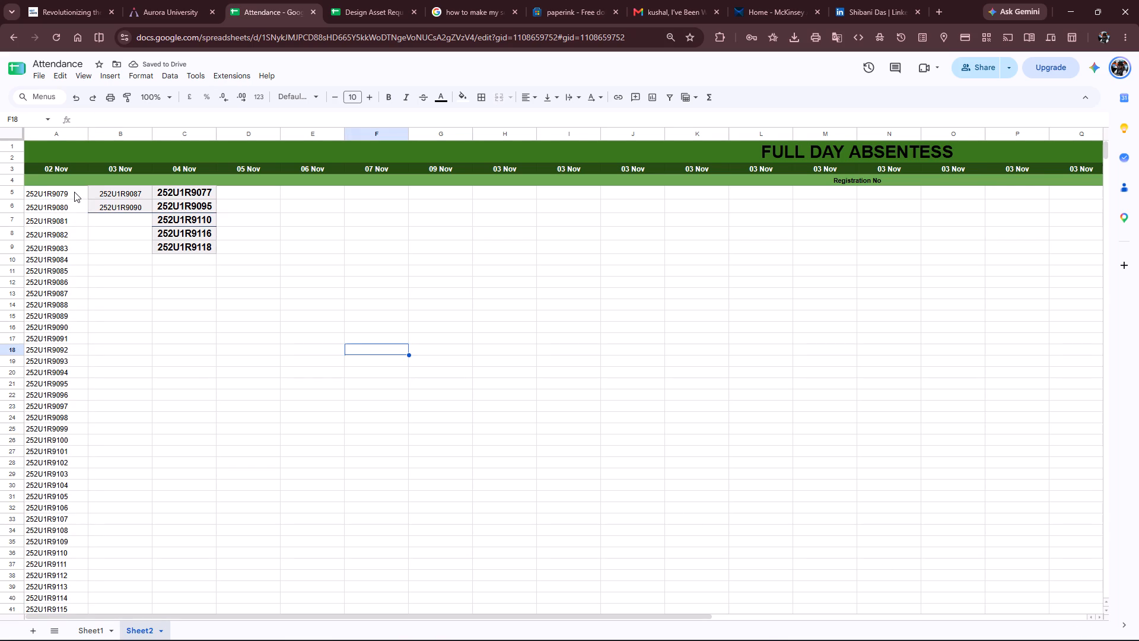
Select the whole area below the Registration No header row in Sheet2, from A5 to Z1000.
click(74, 191)
key(ctrl+shift+Down)
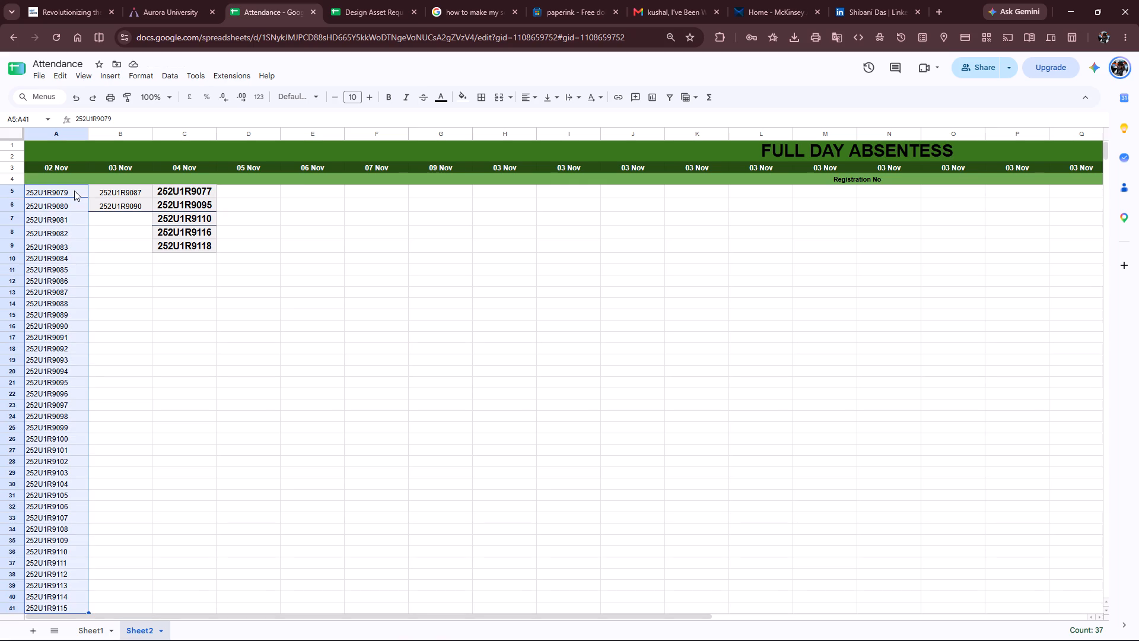
key(ctrl+shift+Down)
key(ctrl+shift+Down)
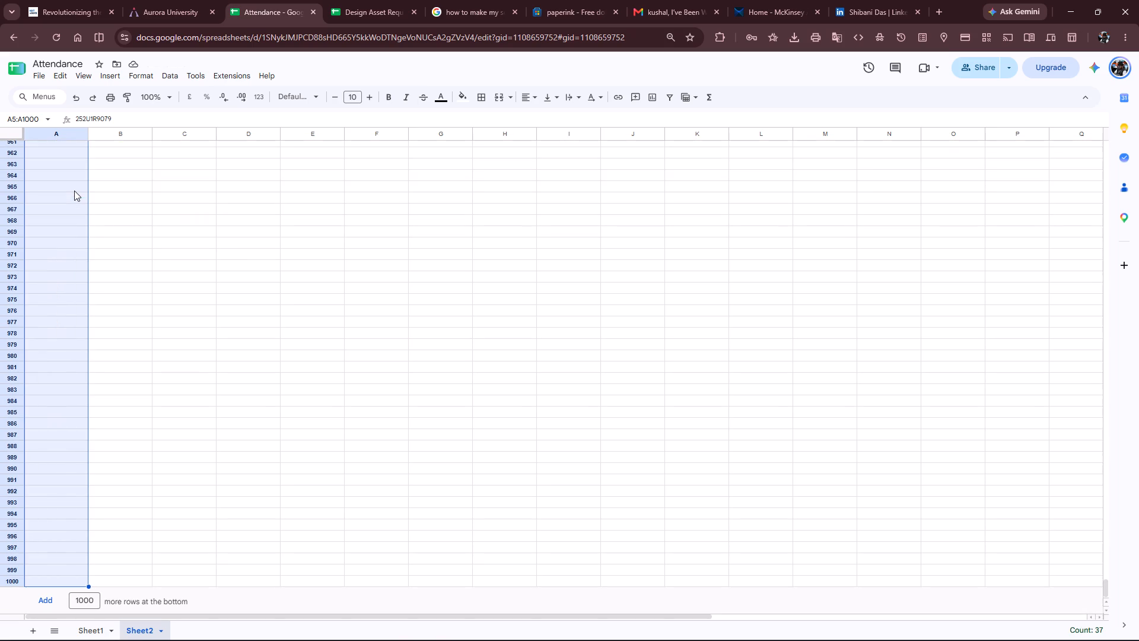
key(ctrl+Right)
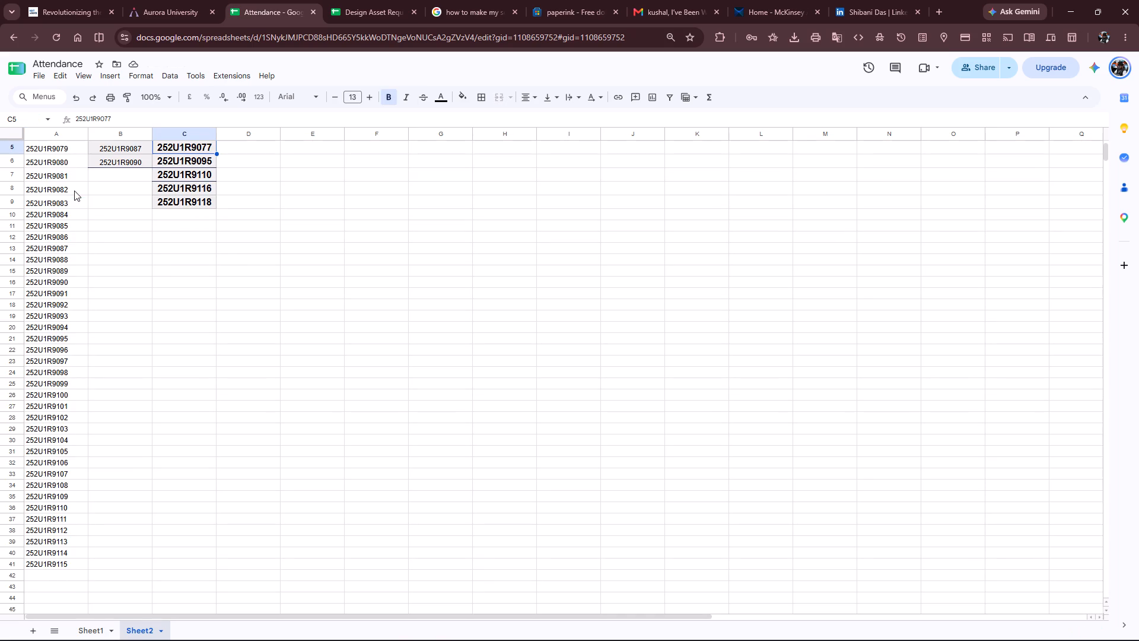
key(Left)
key(Left)
key(Left)
key(ctrl+shift+Down)
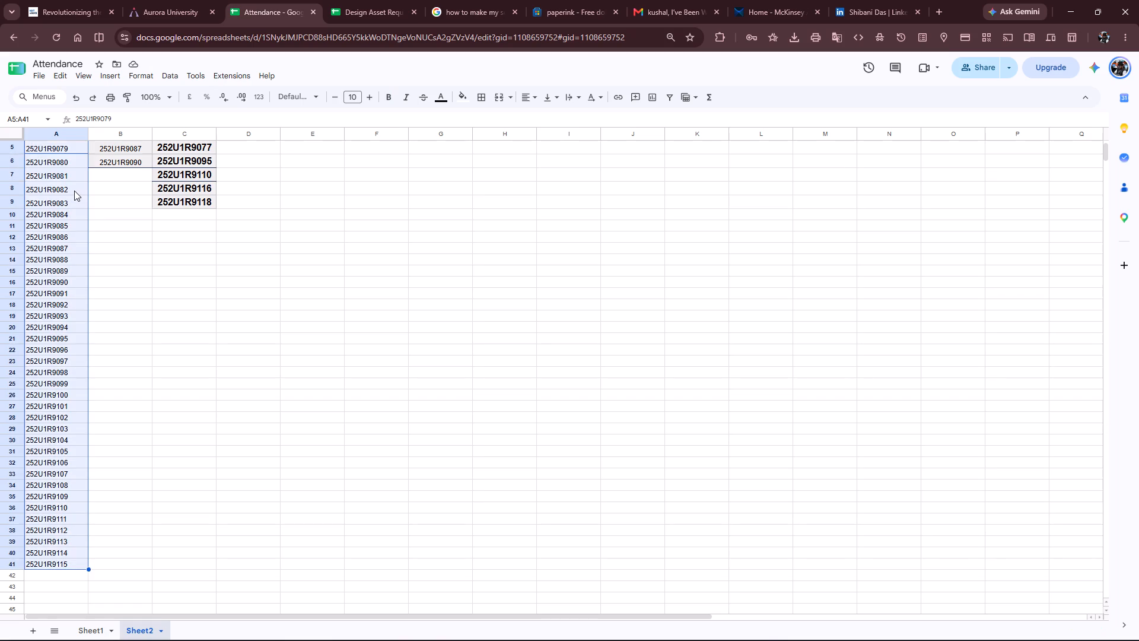
key(ctrl+shift+Down)
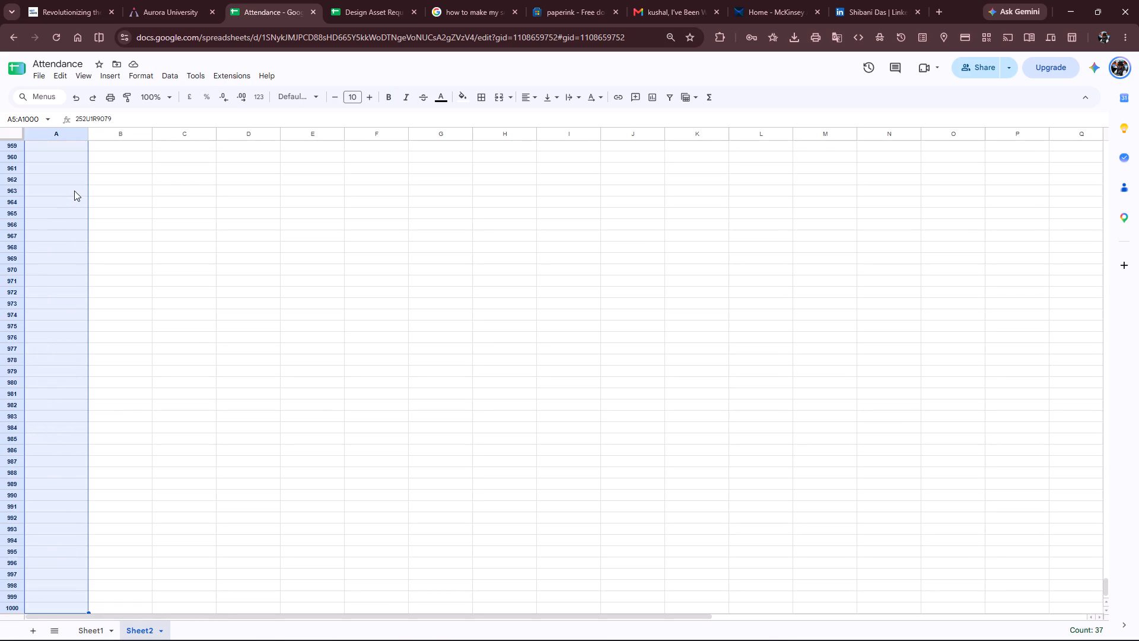
key(ctrl+shift+Right)
key(ctrl+shift+Right)
key(ctrl+shift+Right)
key(ctrl+shift+Right)
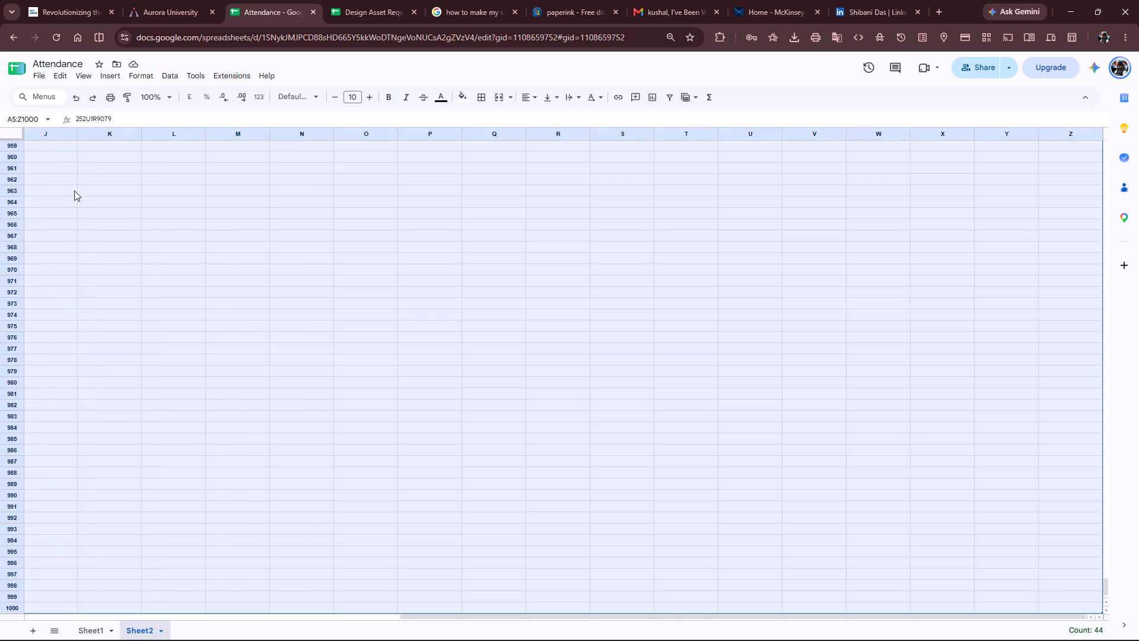
scroll(268, 176, up, 12)
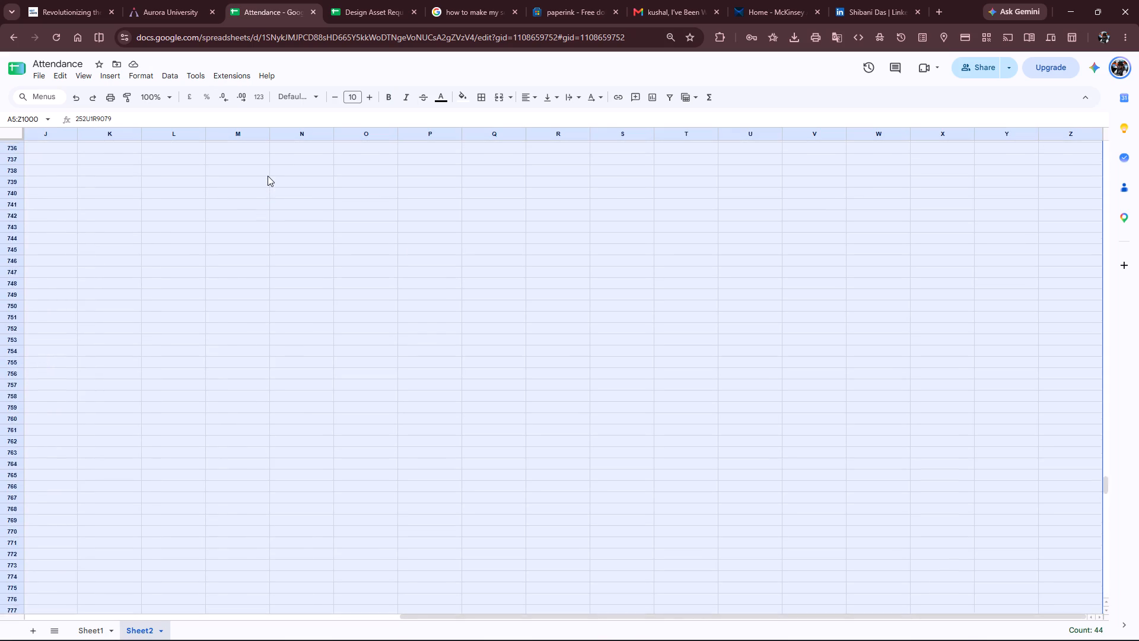
scroll(268, 176, up, 13)
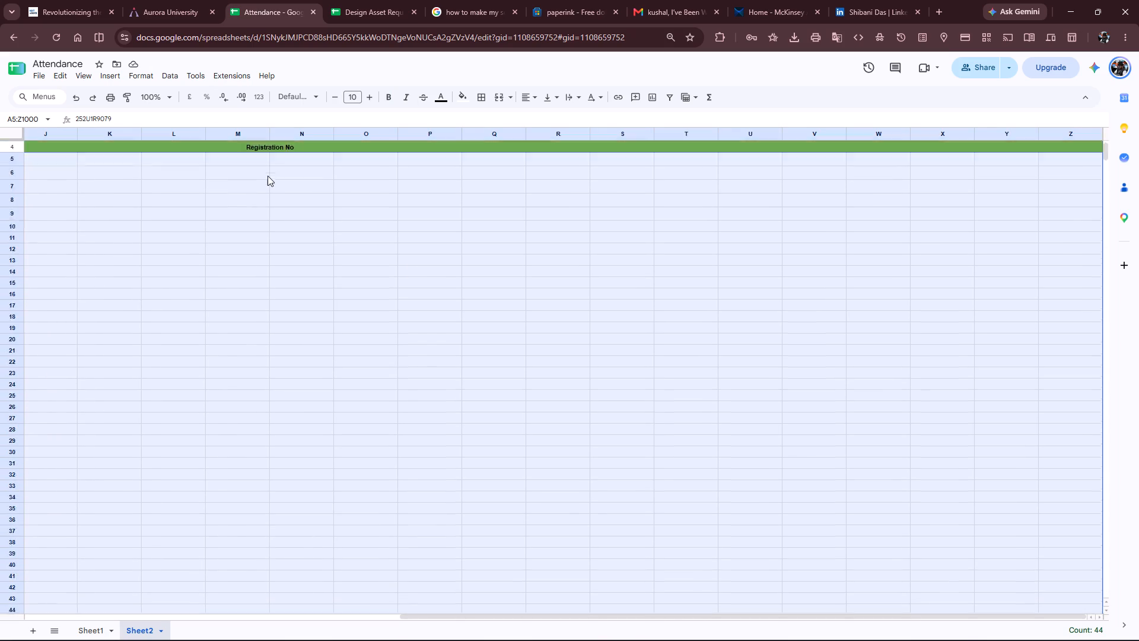
scroll(268, 176, right, 9)
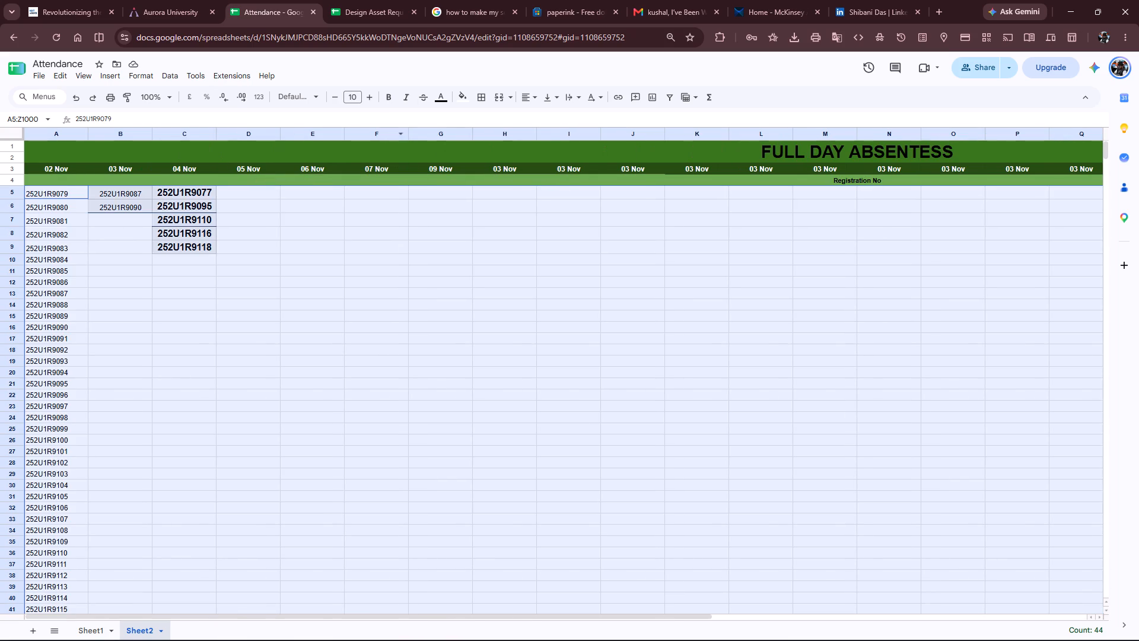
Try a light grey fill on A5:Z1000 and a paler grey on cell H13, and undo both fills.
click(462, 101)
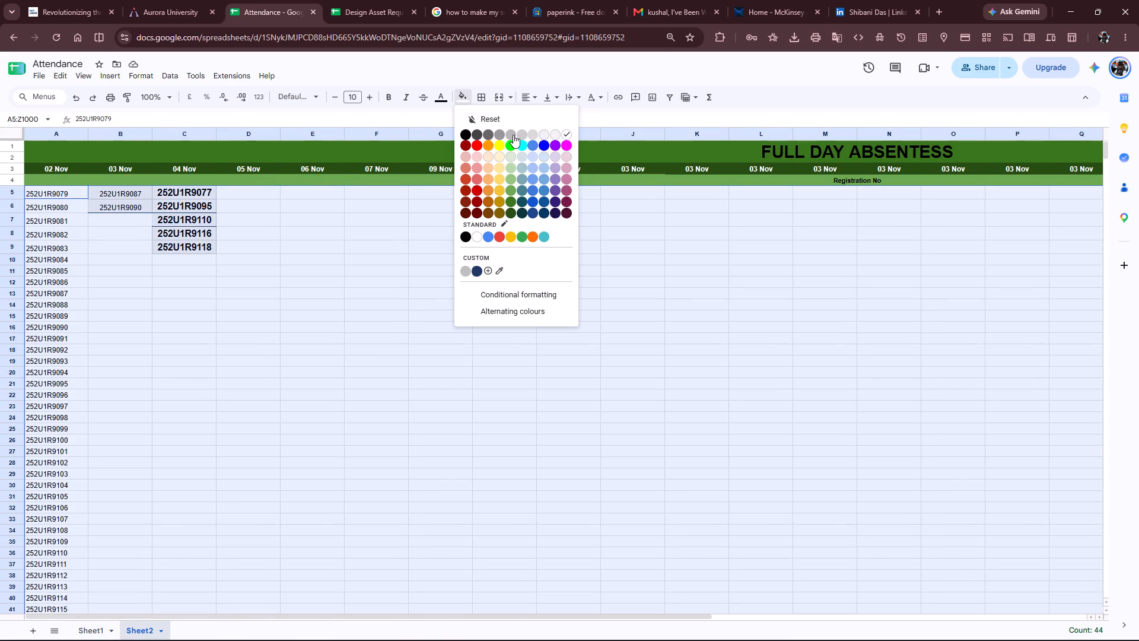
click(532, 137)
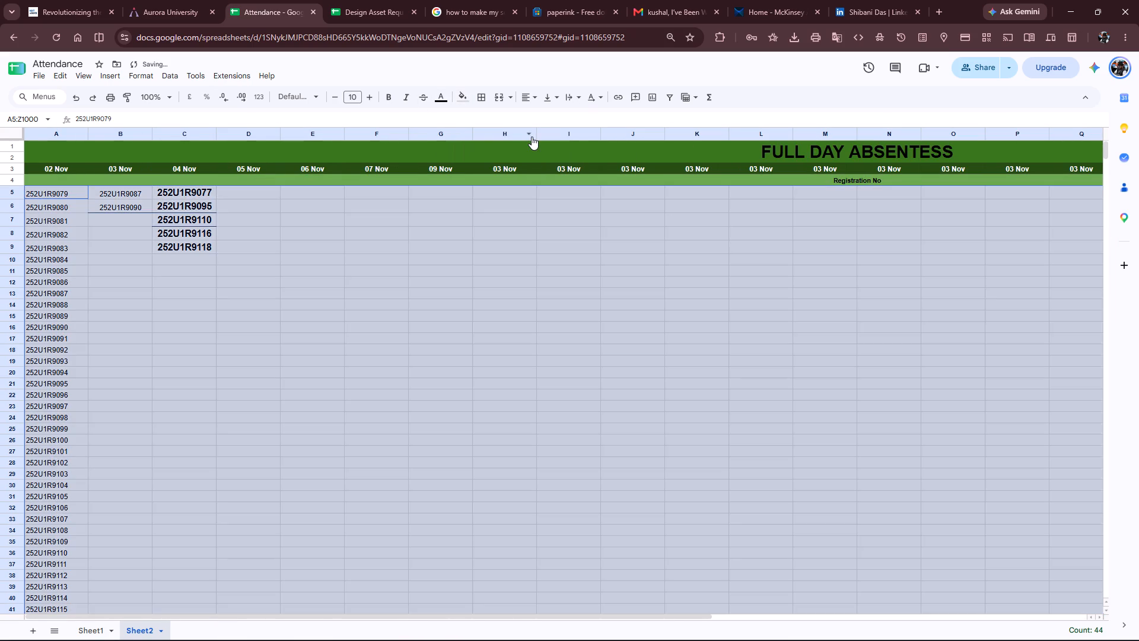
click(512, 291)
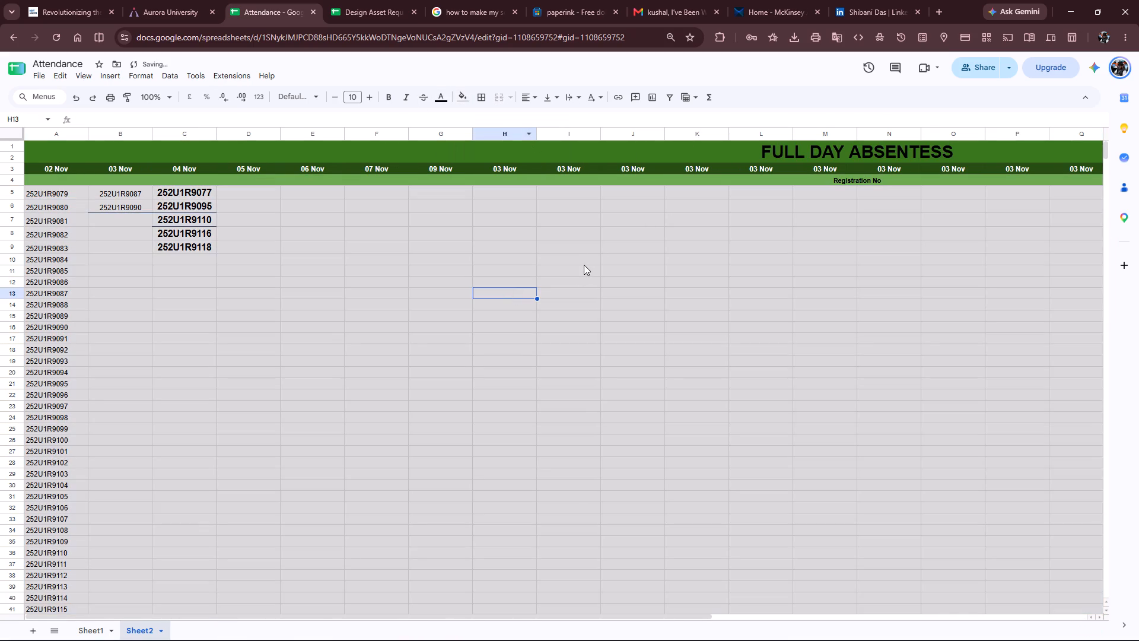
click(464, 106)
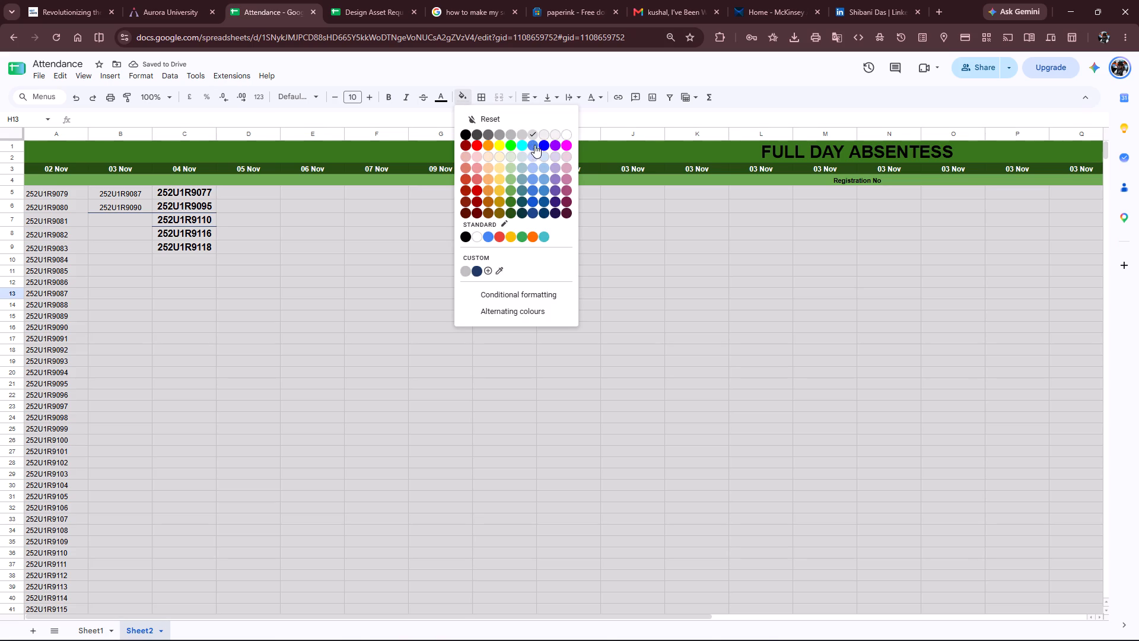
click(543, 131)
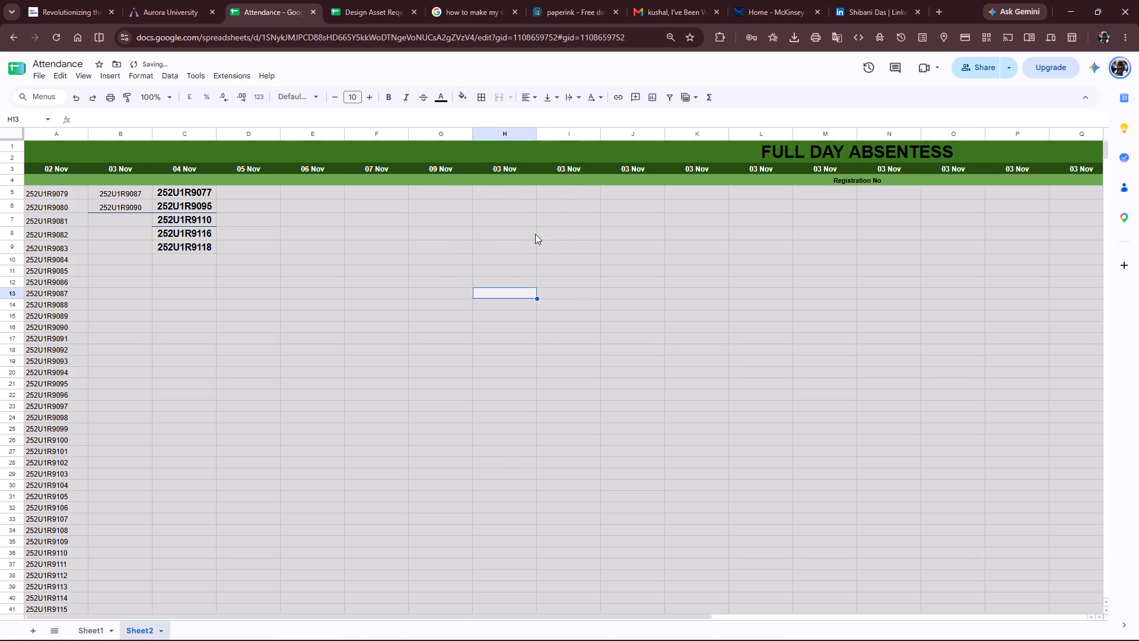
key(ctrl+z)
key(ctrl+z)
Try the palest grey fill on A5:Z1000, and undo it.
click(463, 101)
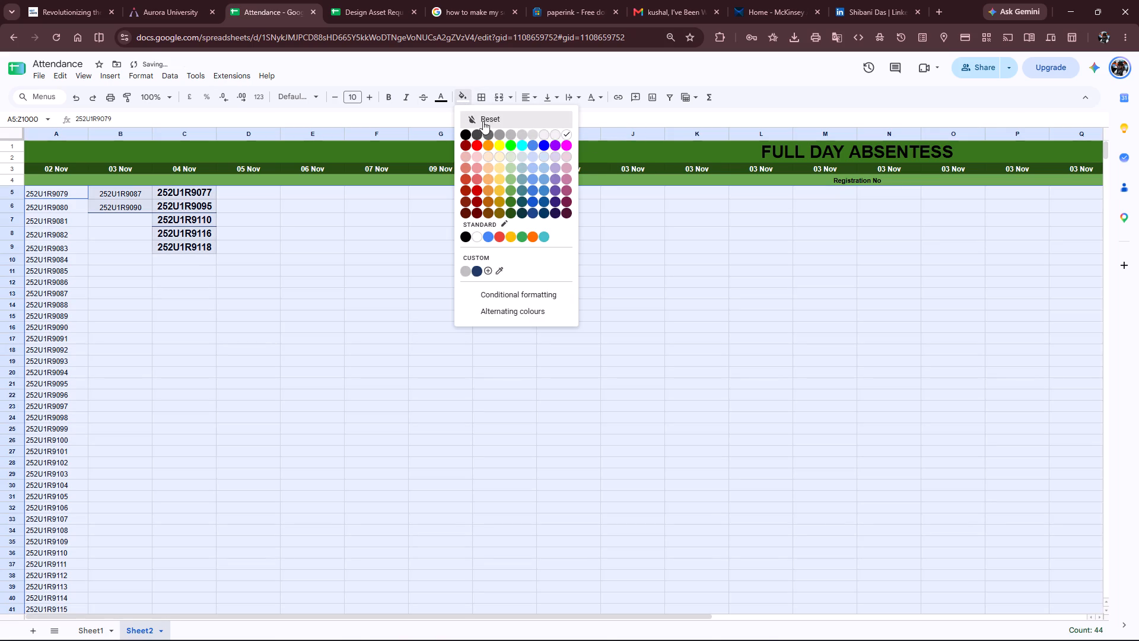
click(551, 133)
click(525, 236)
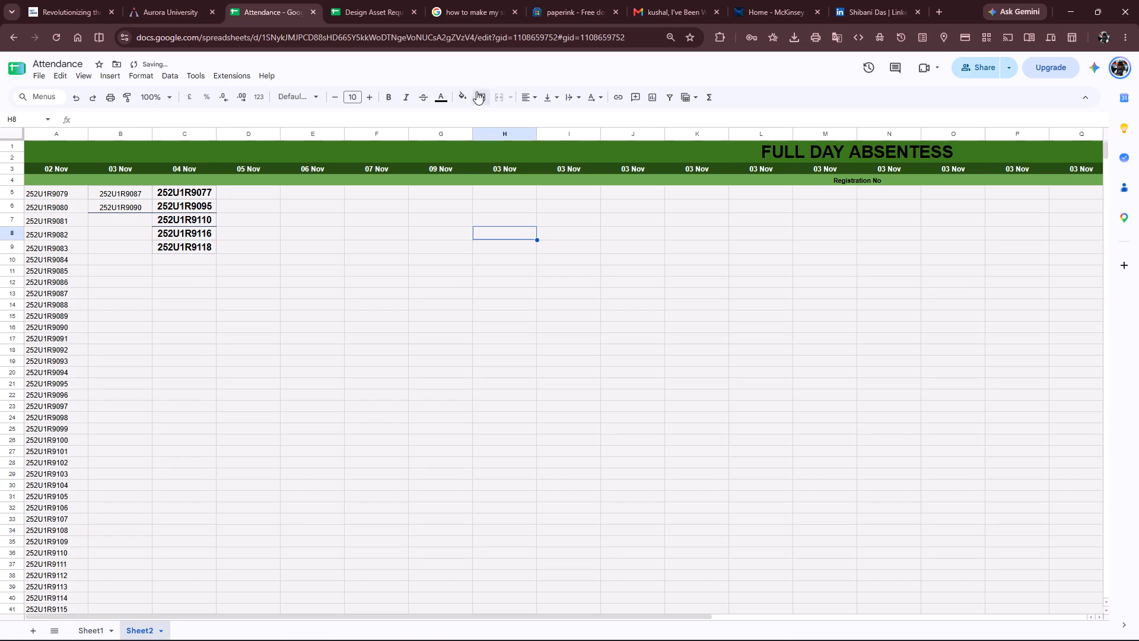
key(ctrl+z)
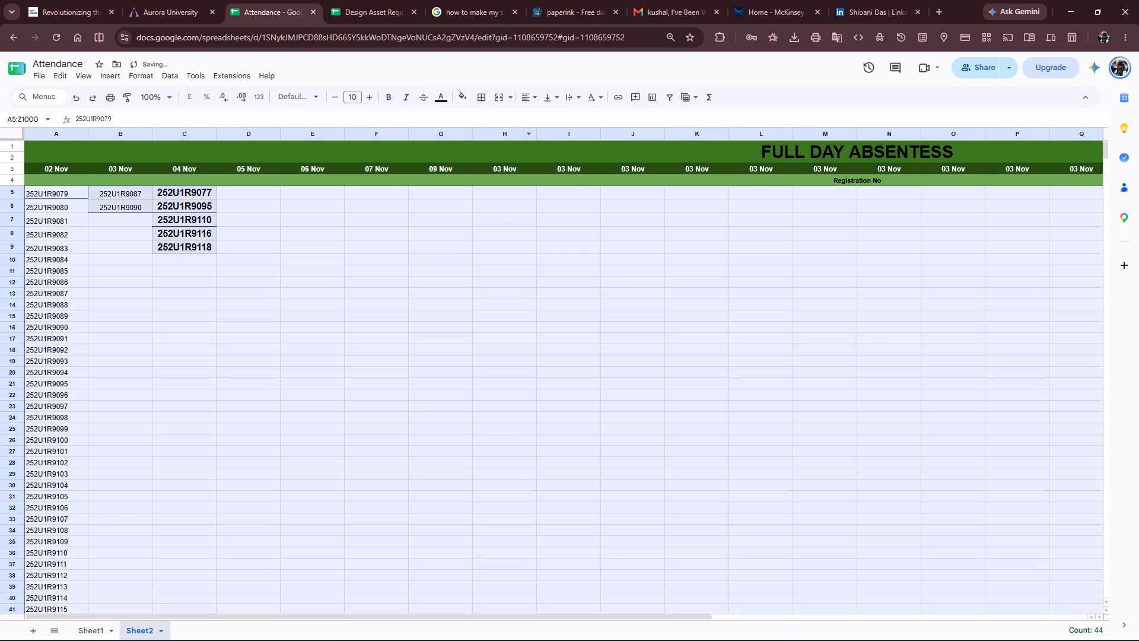
Apply a very pale pinkish-grey fill to A5:Z1000 in Sheet2 and deselect the range.
click(463, 98)
click(545, 136)
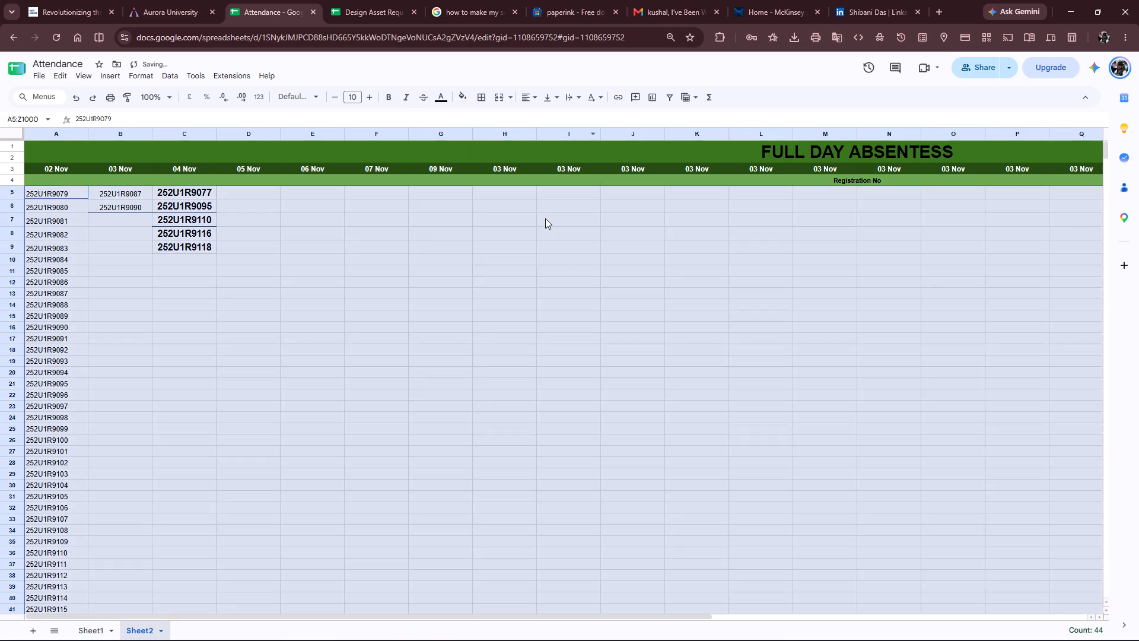
click(546, 218)
Inspect the background fill across Sheet2's rows and columns below the Registration No header.
scroll(700, 342, up, 3)
scroll(700, 342, down, 1)
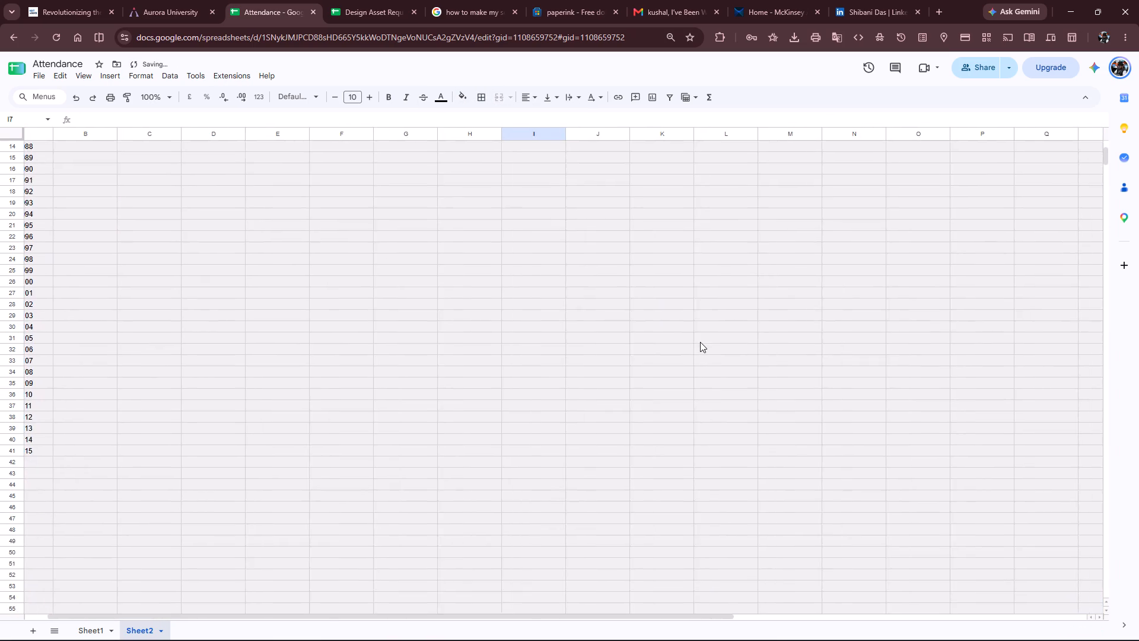
scroll(700, 342, down, 10)
scroll(700, 342, left, 3)
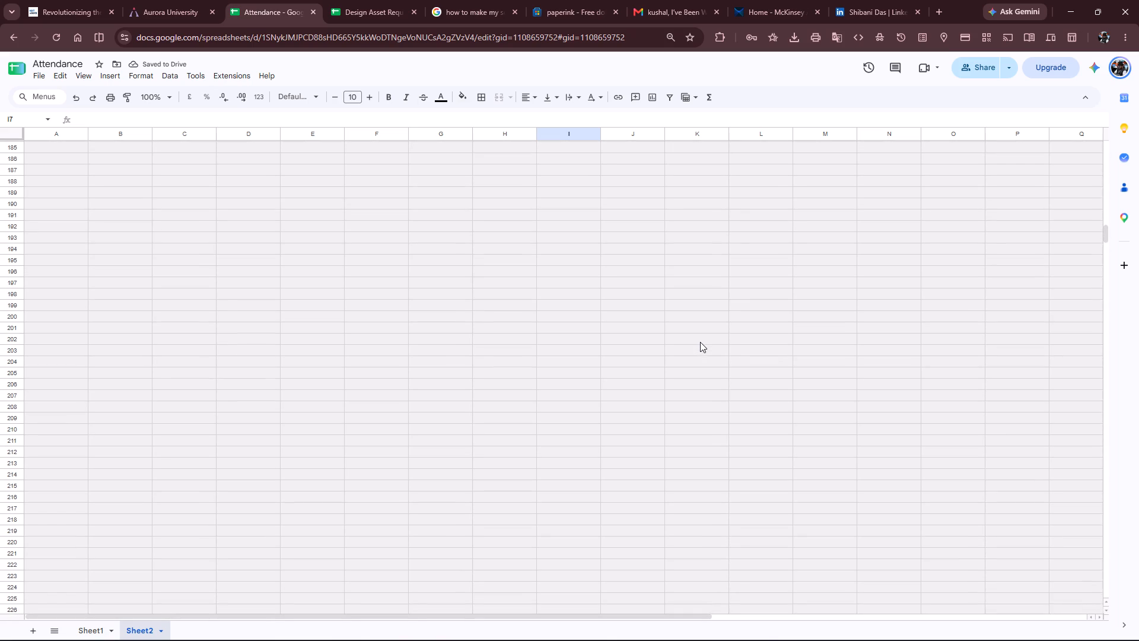
scroll(700, 342, right, 11)
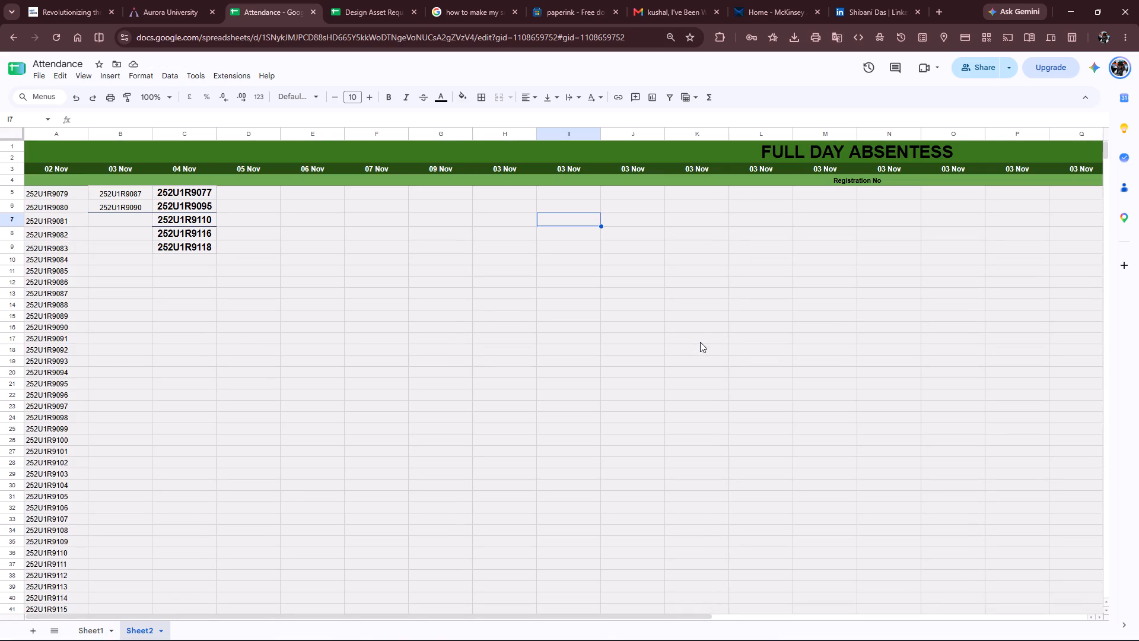
Switch to the open McKinsey Academy home page.
click(772, 0)
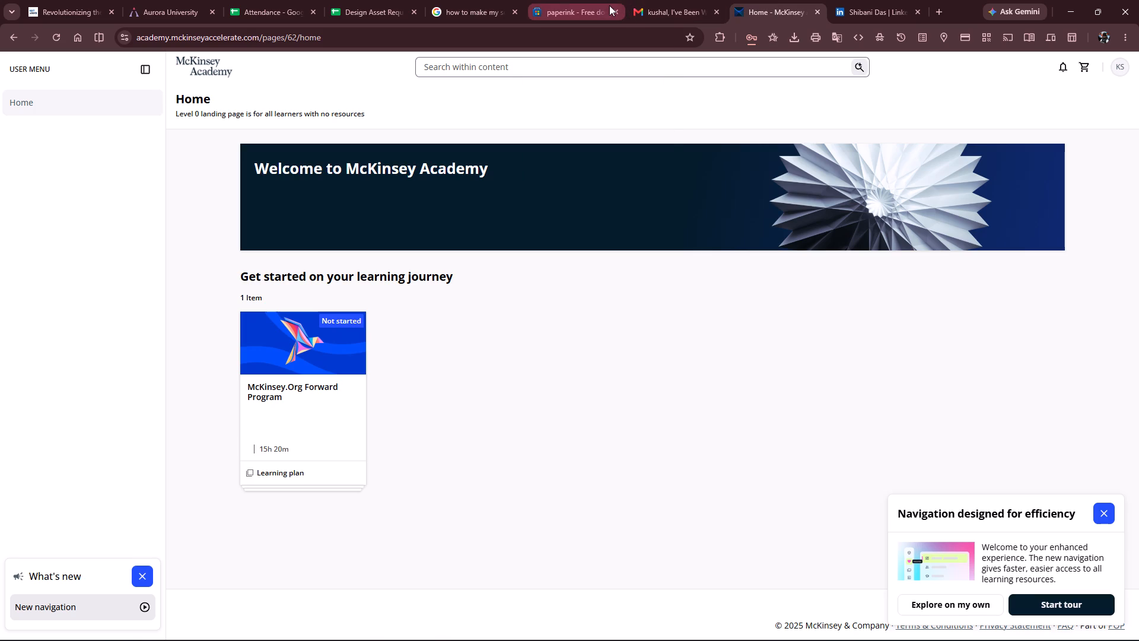
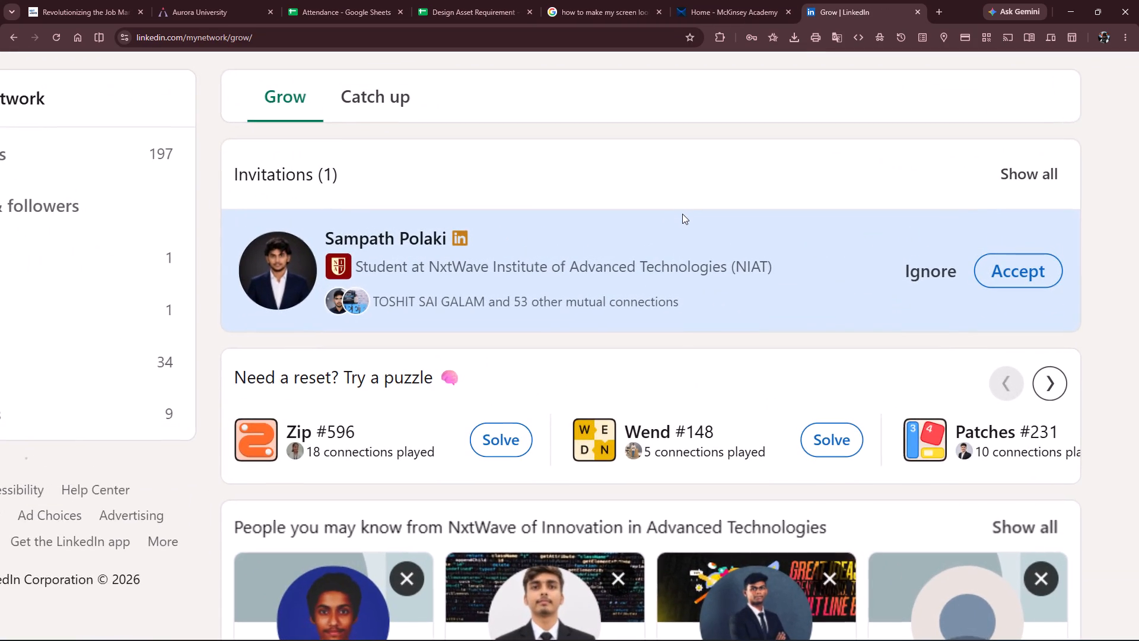
Accept the pending connection invitation on the LinkedIn network page.
click(1003, 269)
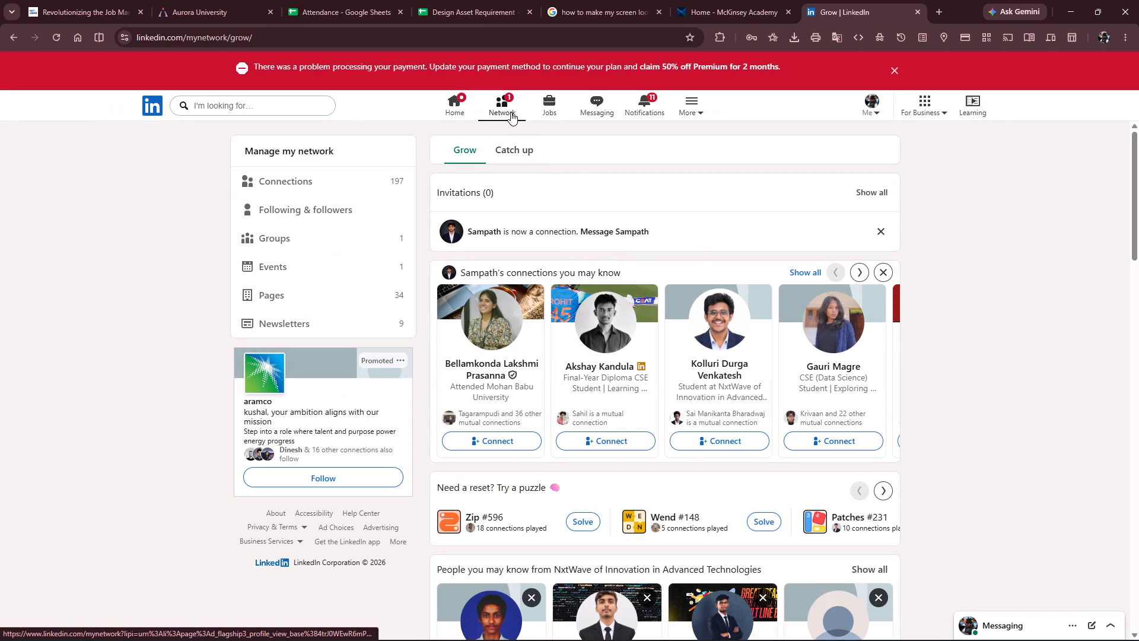
Look over the LinkedIn home feed and the network page, finishing on the home feed.
click(152, 108)
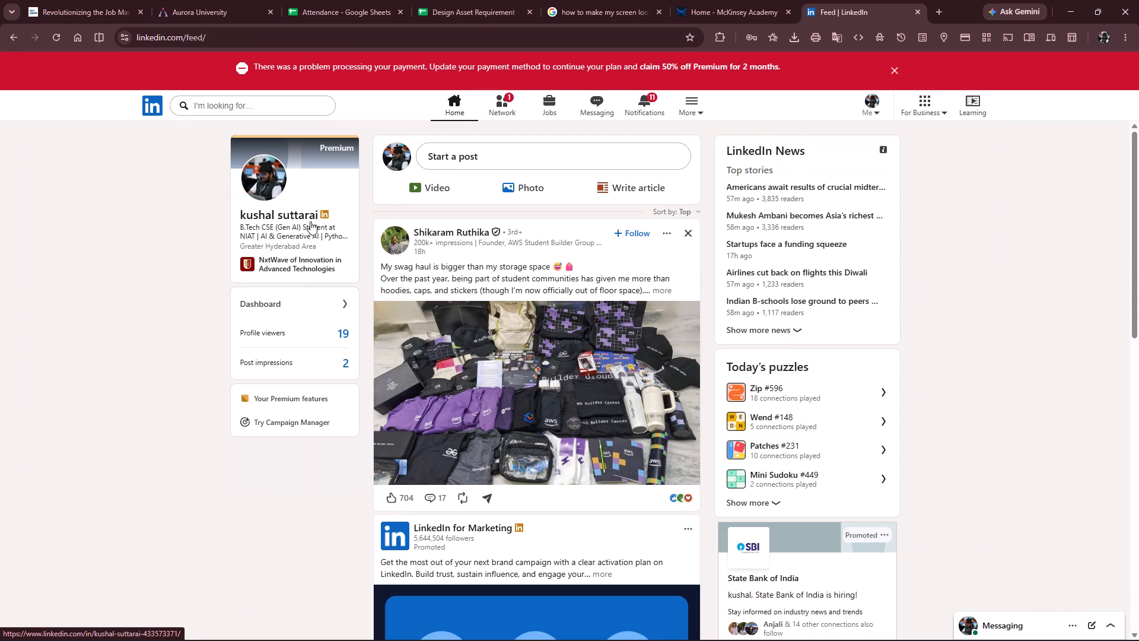
click(506, 90)
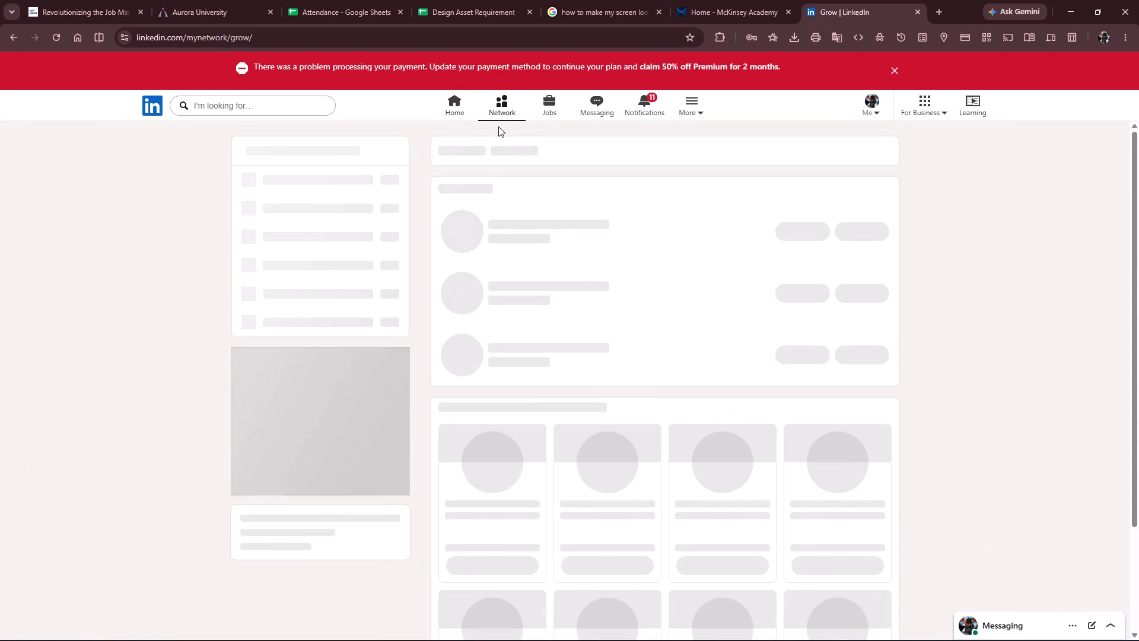
click(151, 111)
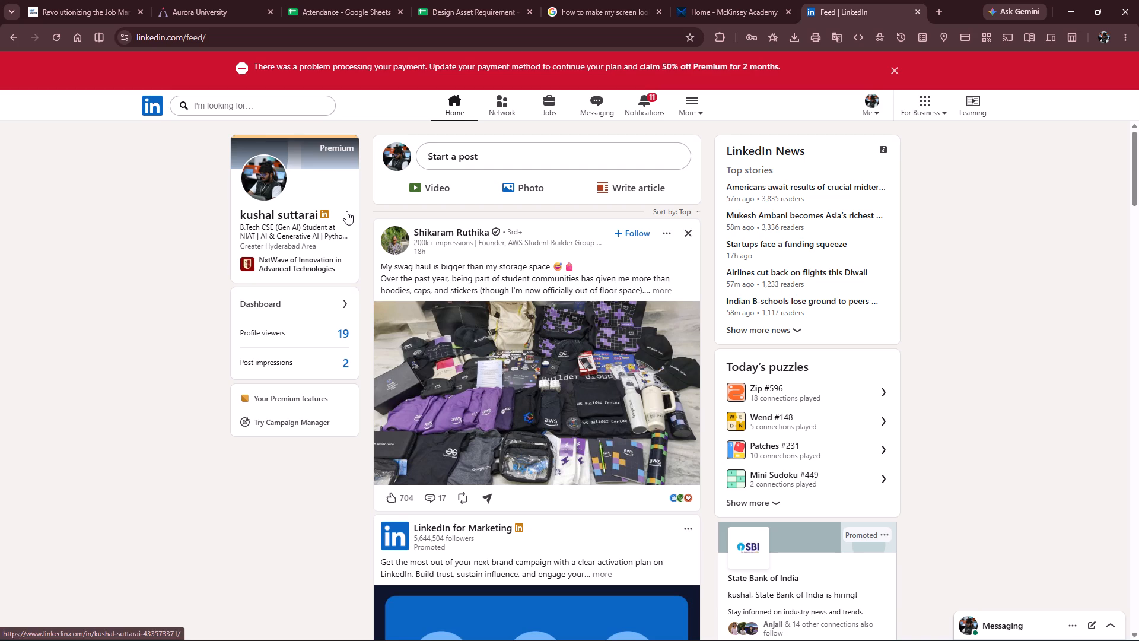
Browse the posts in the LinkedIn home feed.
scroll(421, 268, down, 1)
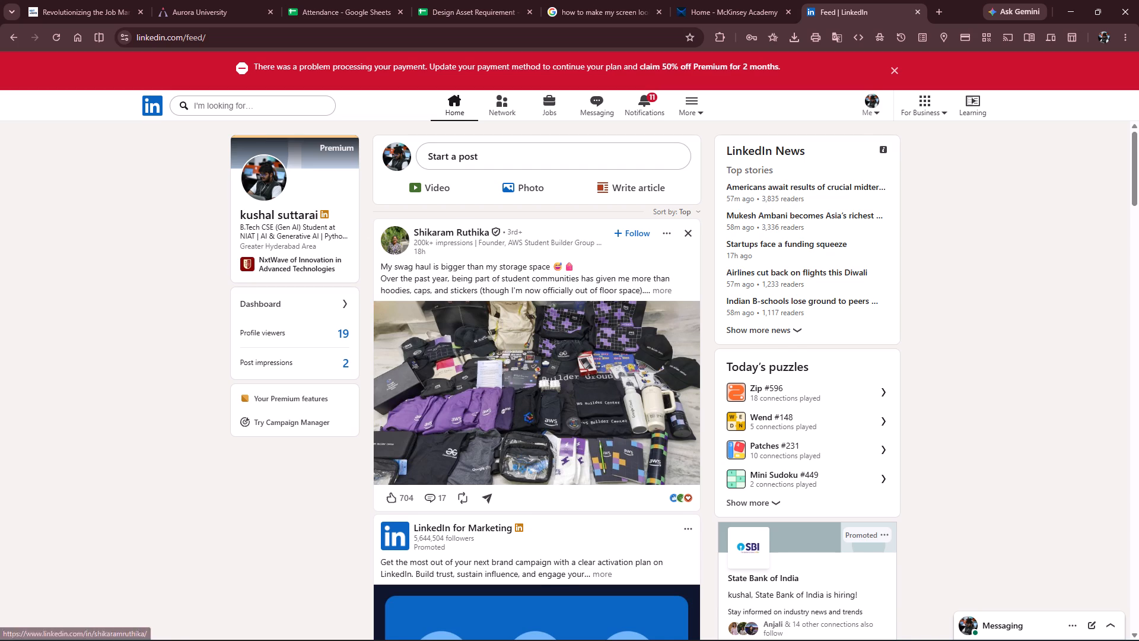
scroll(421, 268, down, 6)
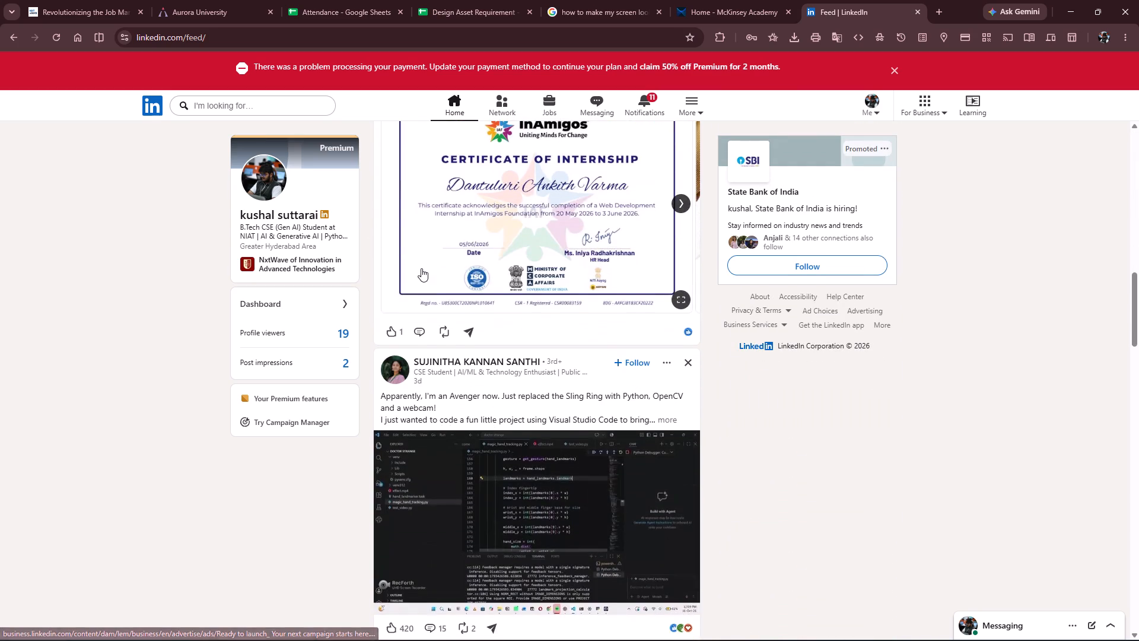
scroll(421, 268, down, 1)
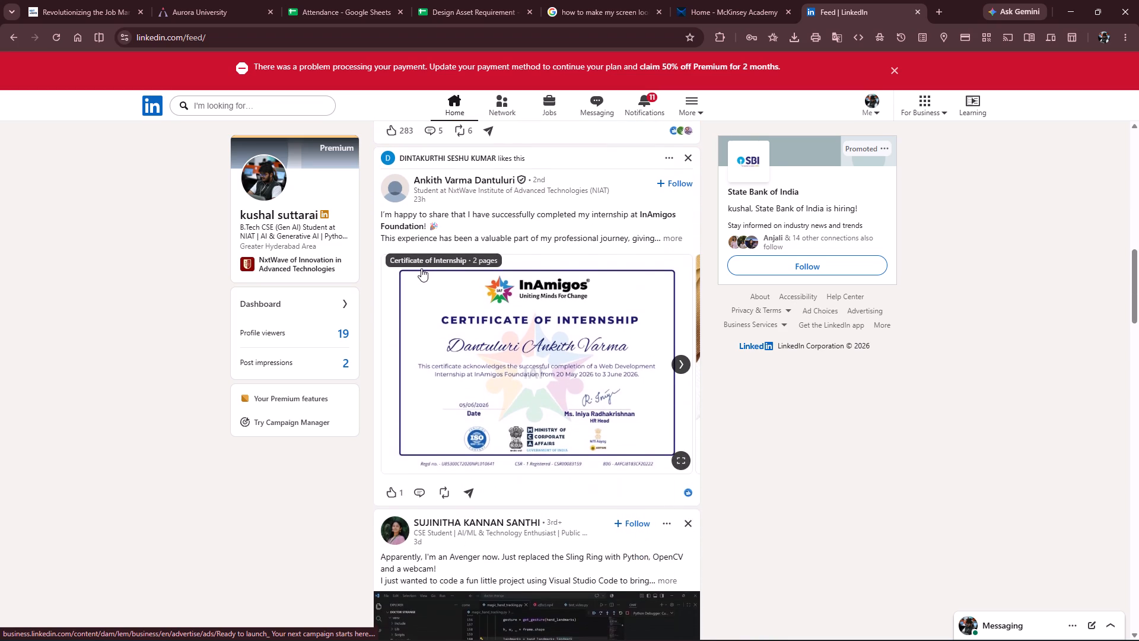
scroll(421, 268, down, 2)
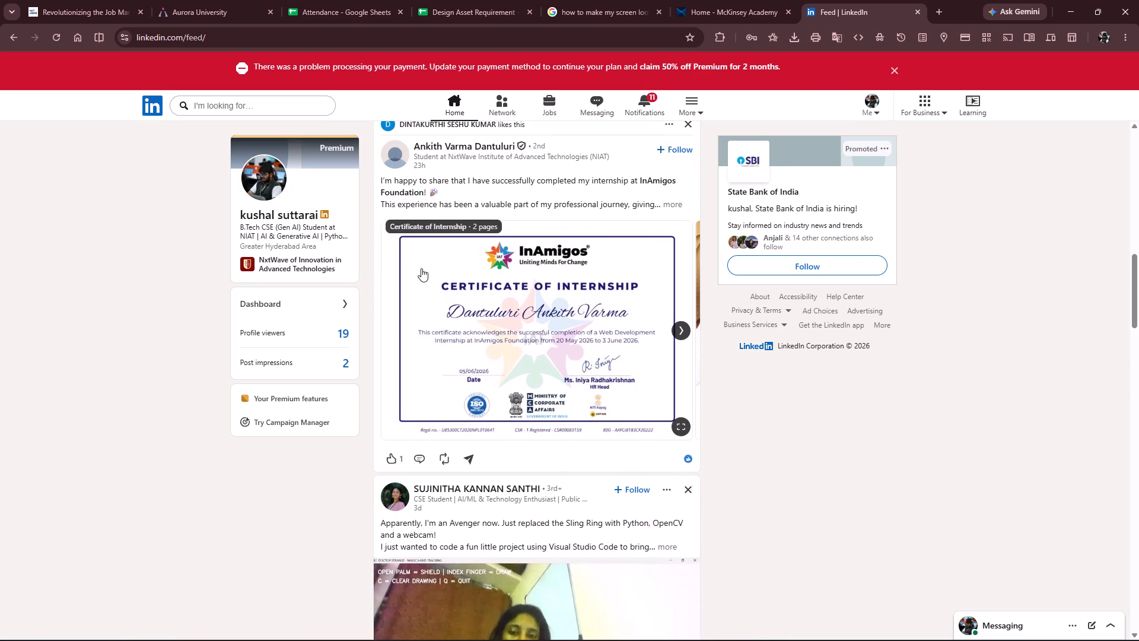
scroll(421, 268, down, 1)
scroll(499, 291, down, 1)
scroll(602, 462, down, 3)
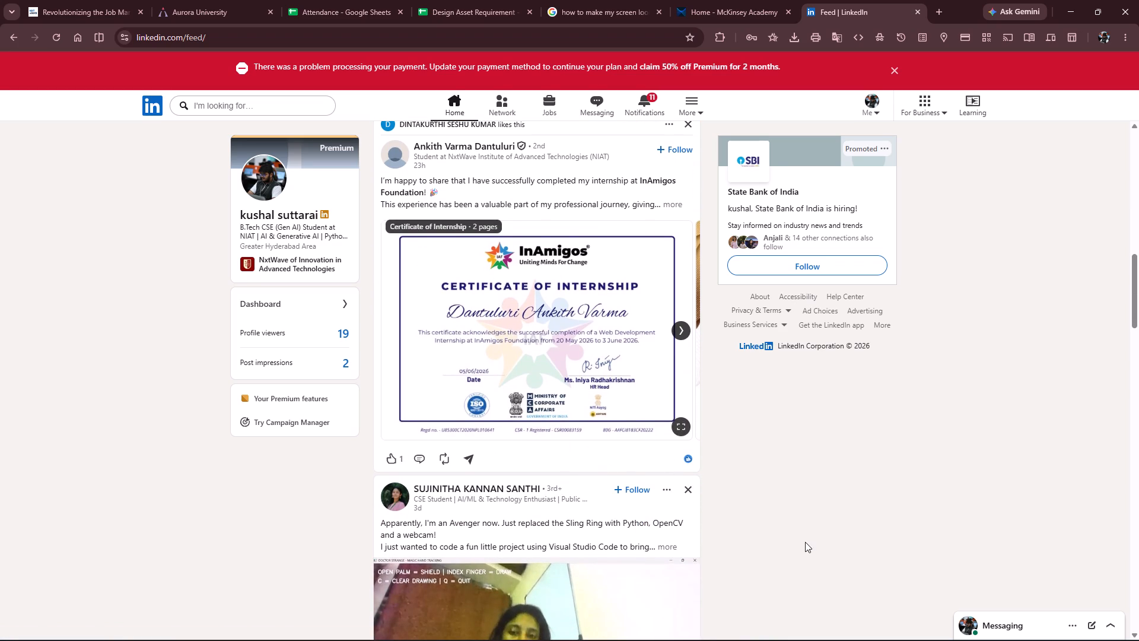